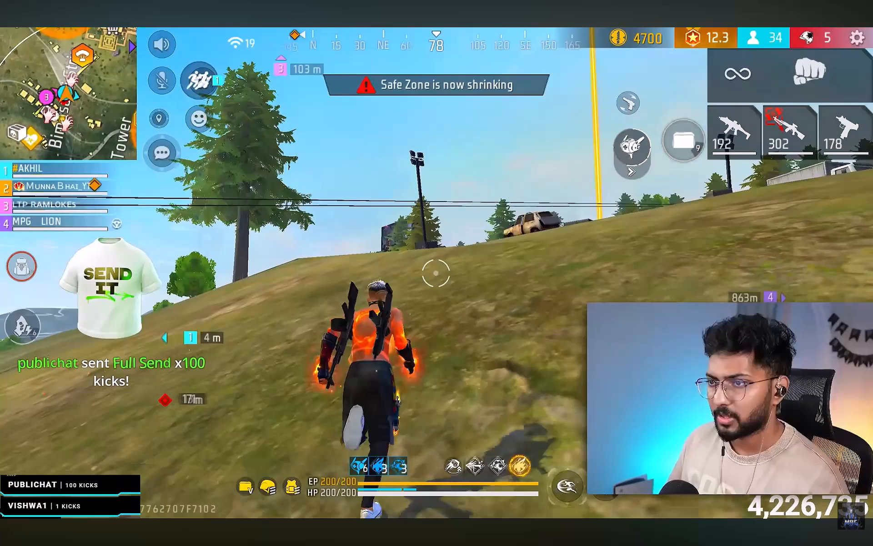
Leave the full-screen video, switch to File Explorer, and find and open the Srikara Hospital document.
key("Escape")
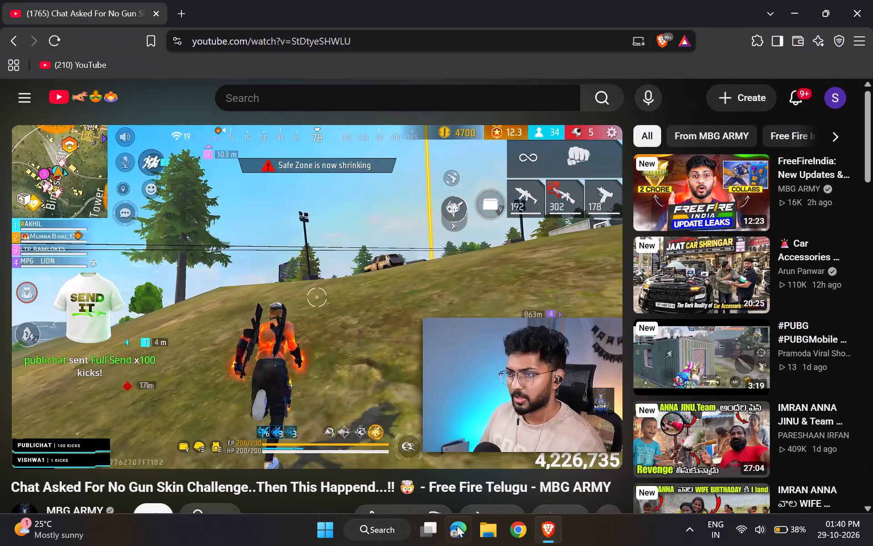
left_click(477, 523)
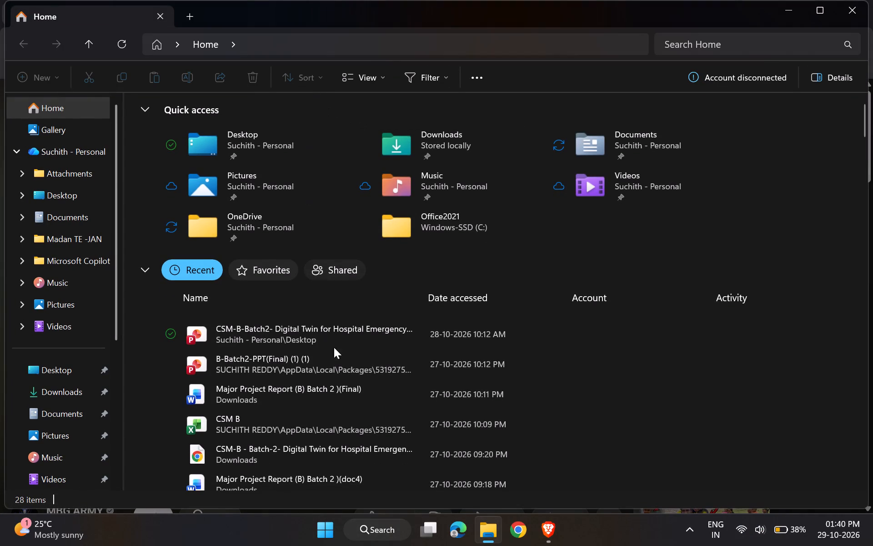
left_click(365, 55)
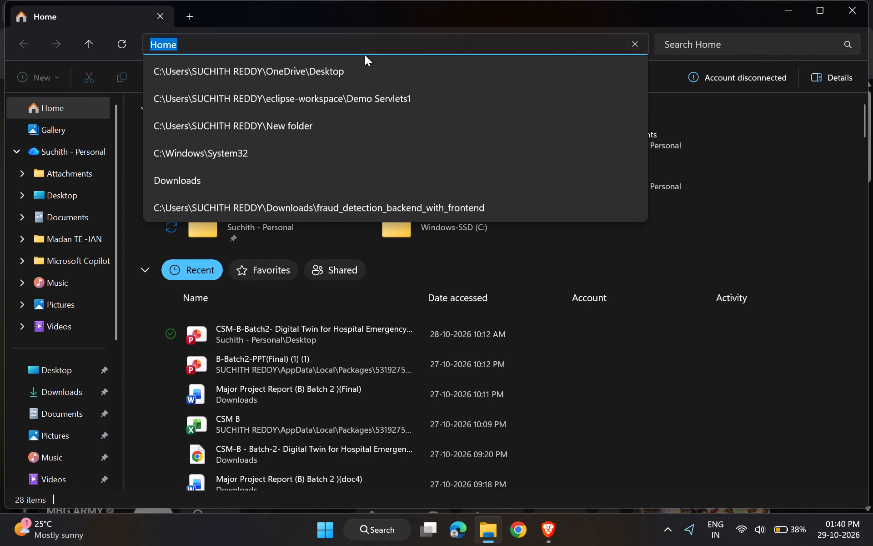
key("BackSpace")
type("si")
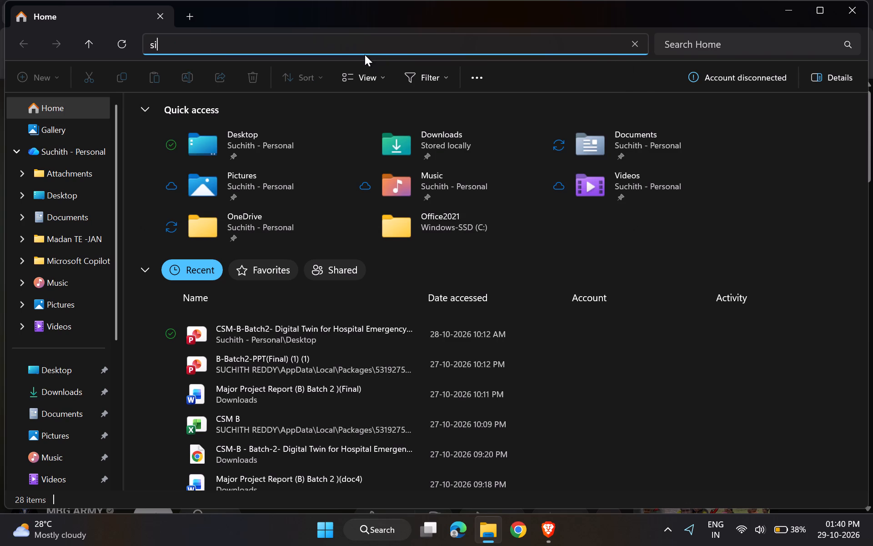
key("BackSpace")
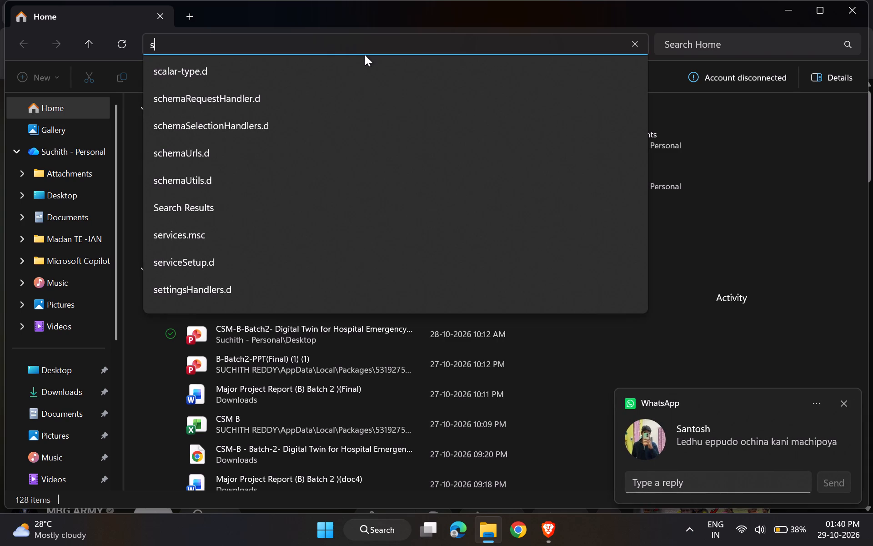
type("rik")
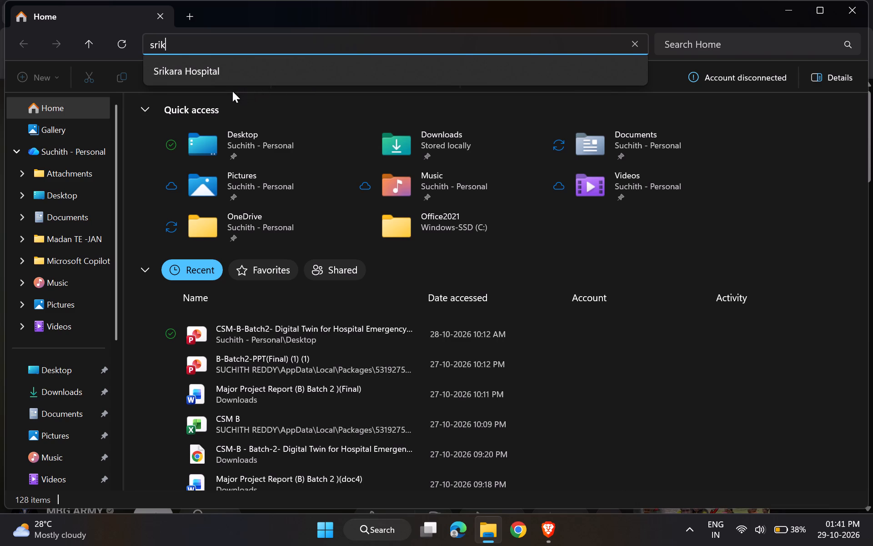
double_click(224, 73)
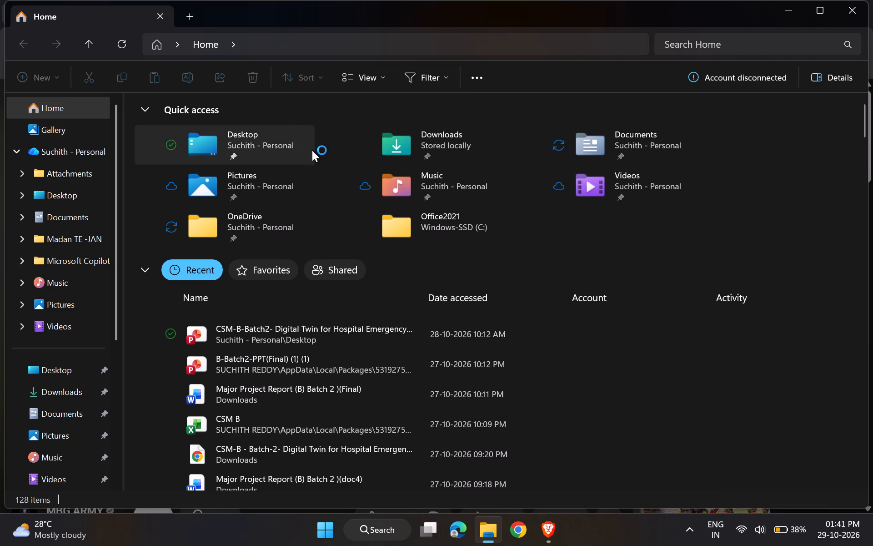
Search the Home location in File Explorer for "sri".
left_click(802, 46)
type("sri")
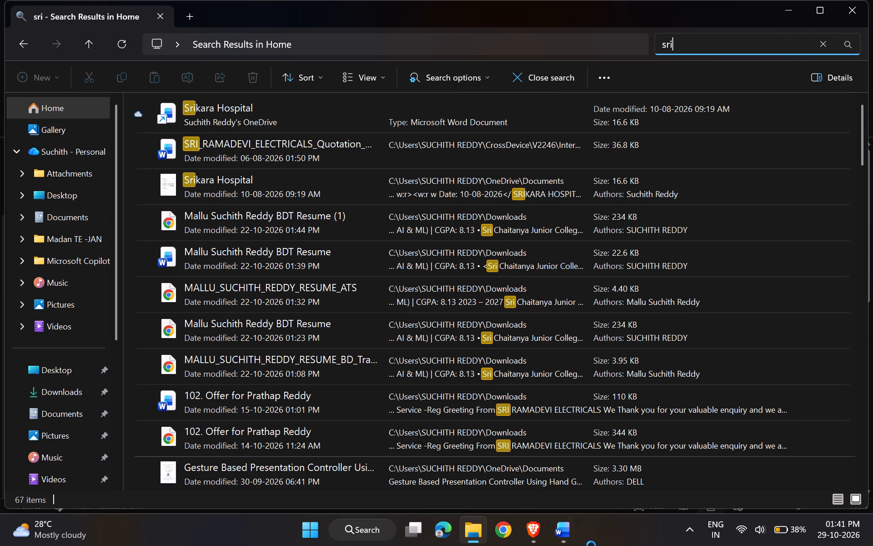
Switch to the Srikara Hospital document in Word and look over the quotation's addressee, subject and price table.
left_click(557, 531)
scroll(432, 272, "down", 1)
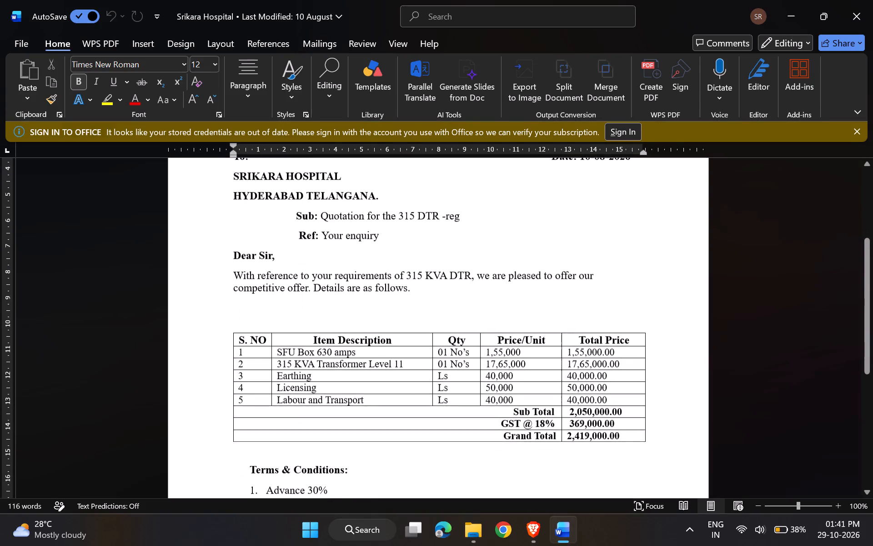
scroll(432, 272, "down", 1)
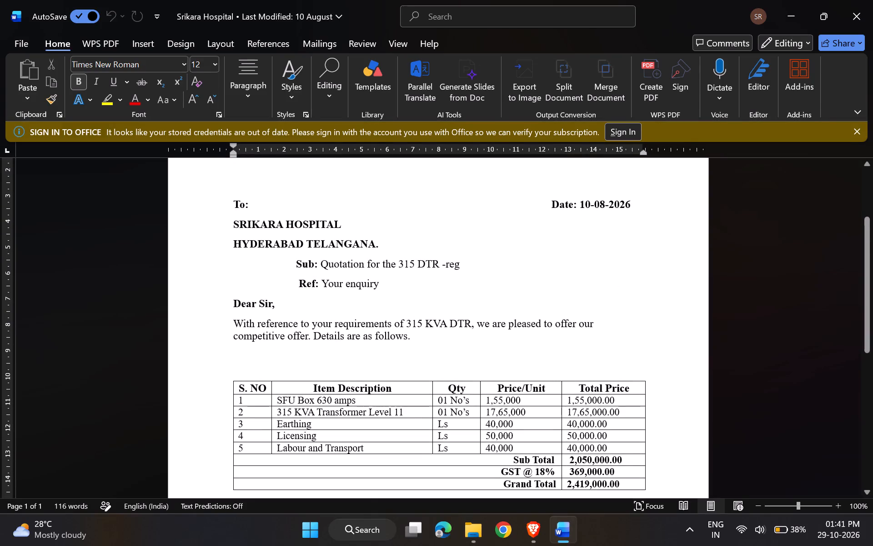
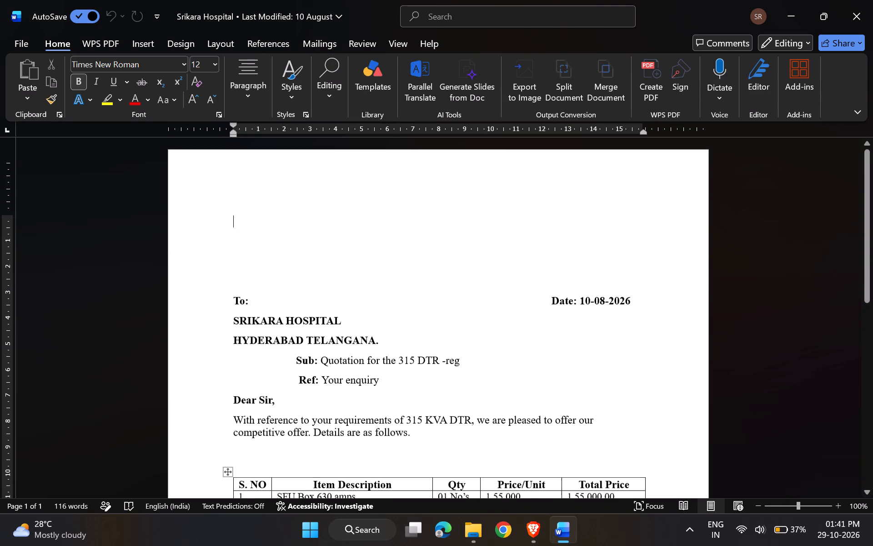
Look through the Srikara Hospital quotation, including its item and price table, and close the document.
scroll(448, 294, "up", 1)
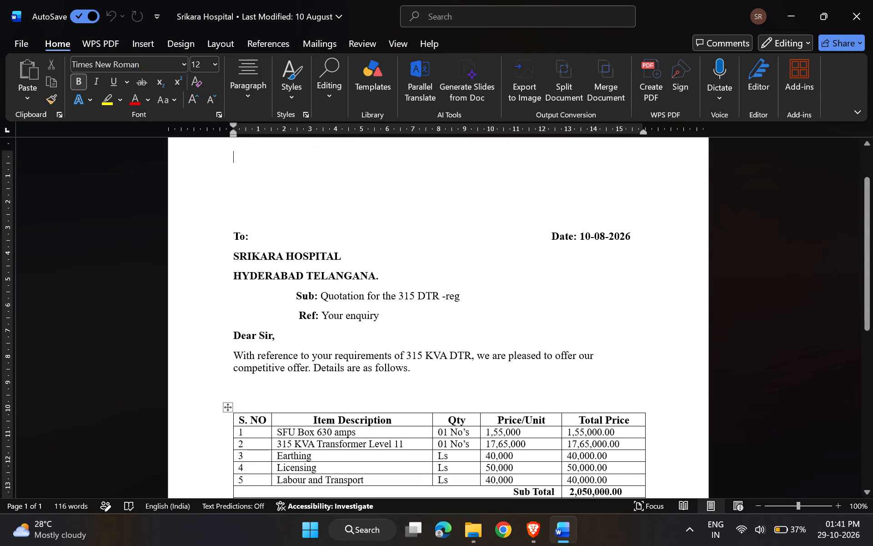
scroll(448, 294, "up", 2)
left_click(872, 0)
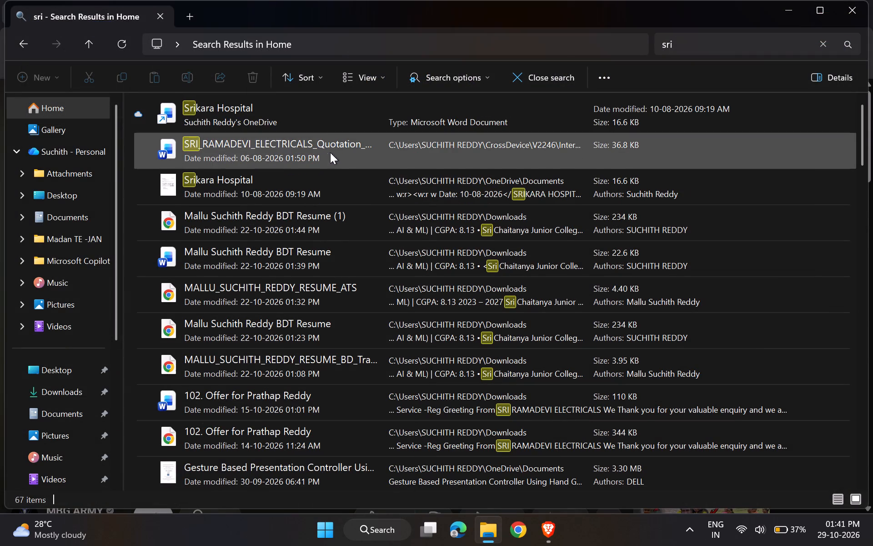
Open the Srikara Hospital document in OneDrive Documents from the search results and review its quotation table and Terms & Conditions.
double_click(333, 181)
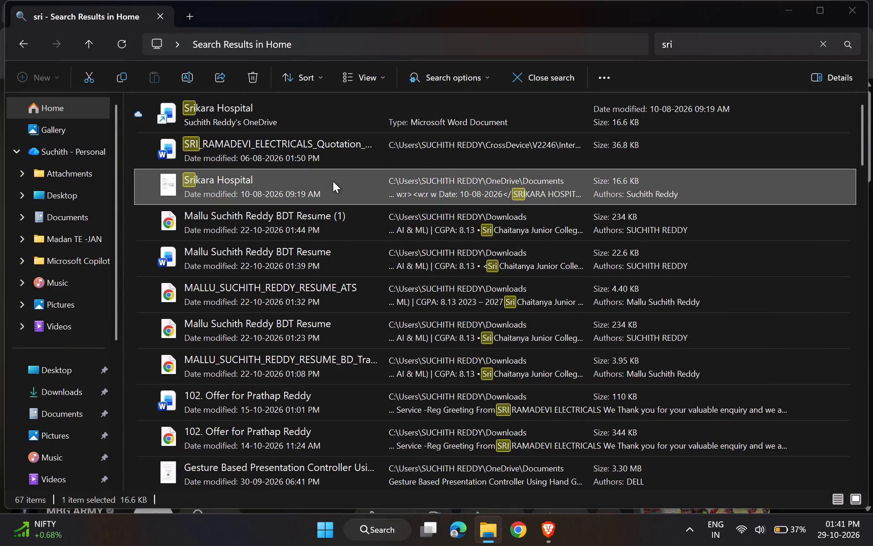
scroll(333, 181, "down", 1)
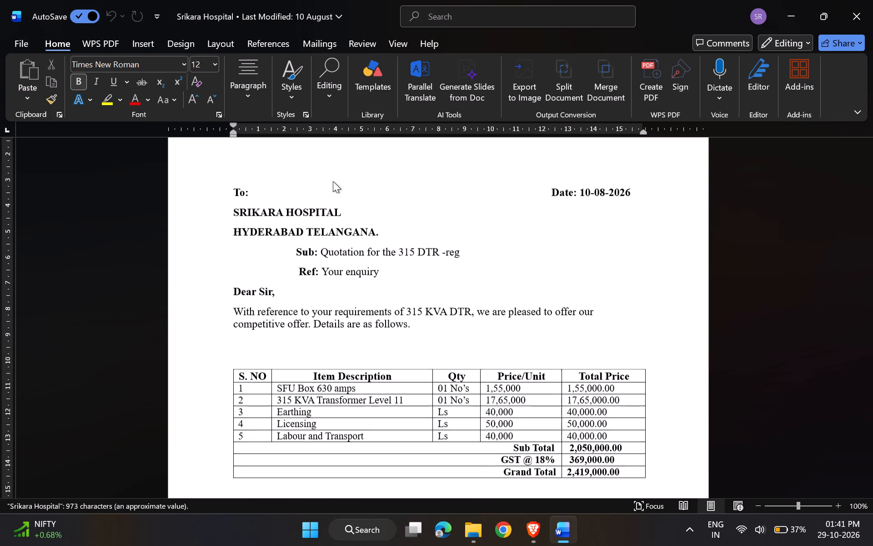
scroll(333, 181, "down", 3)
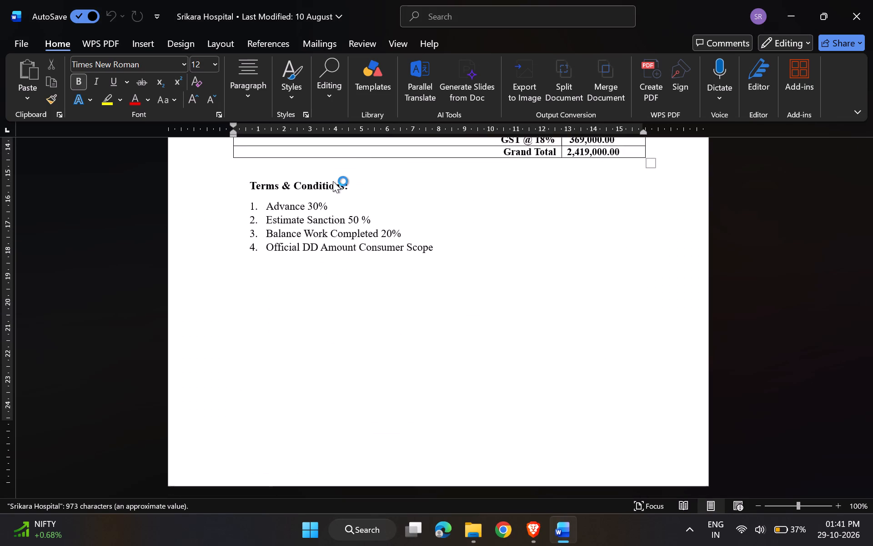
scroll(333, 181, "up", 8)
scroll(333, 181, "down", 1)
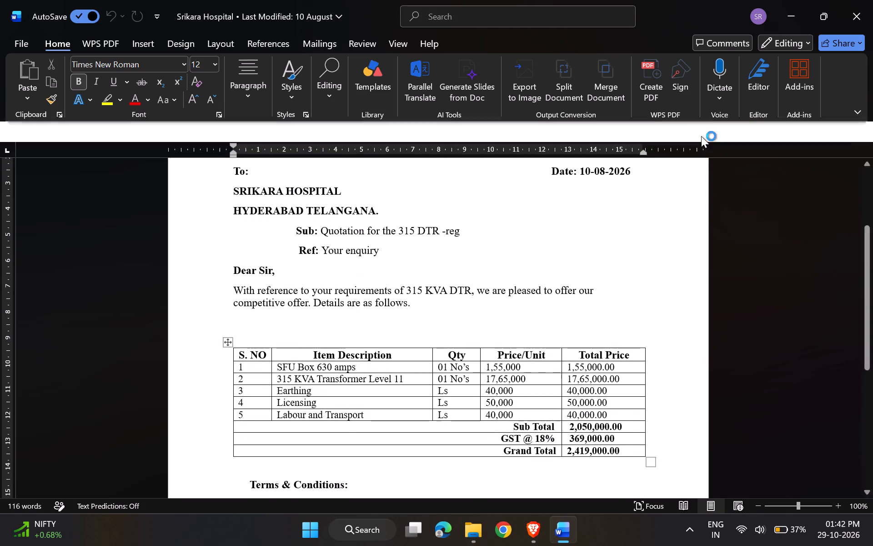
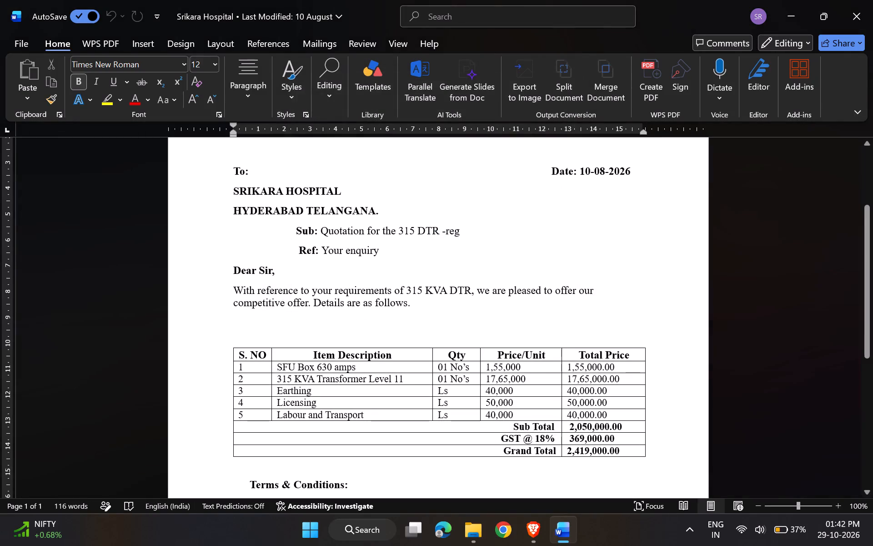
Replace HYDERABAD with MIYAPUR in the address line below SRIKARA HOSPITAL.
left_click_drag(302, 213, 238, 211)
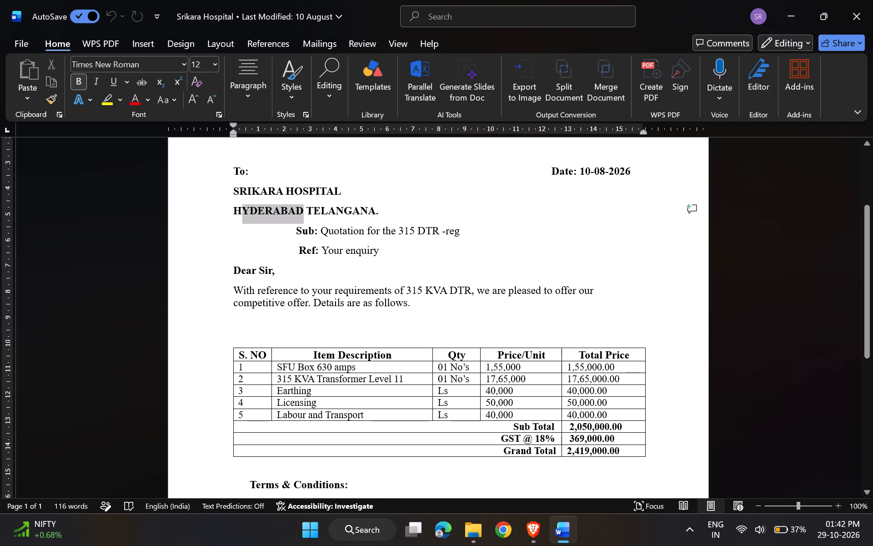
left_click_drag(238, 211, 231, 212)
key("BackSpace")
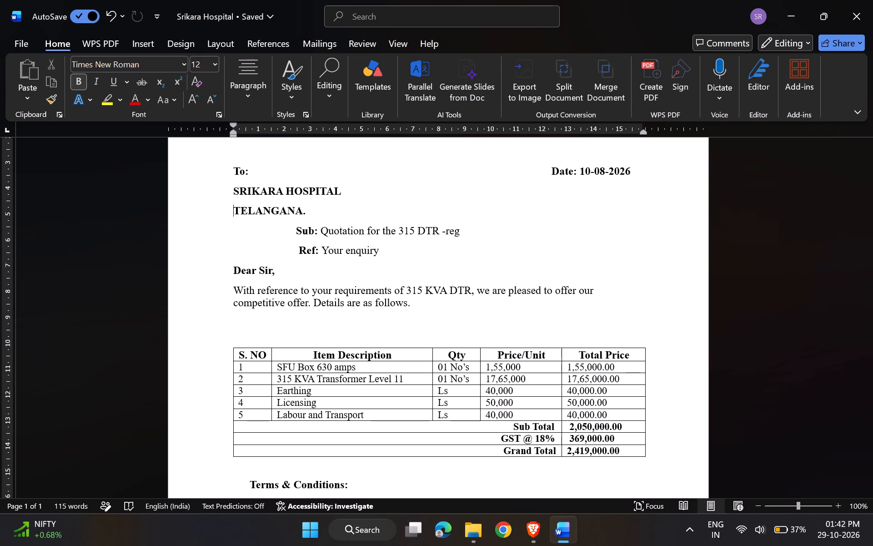
type("Miya")
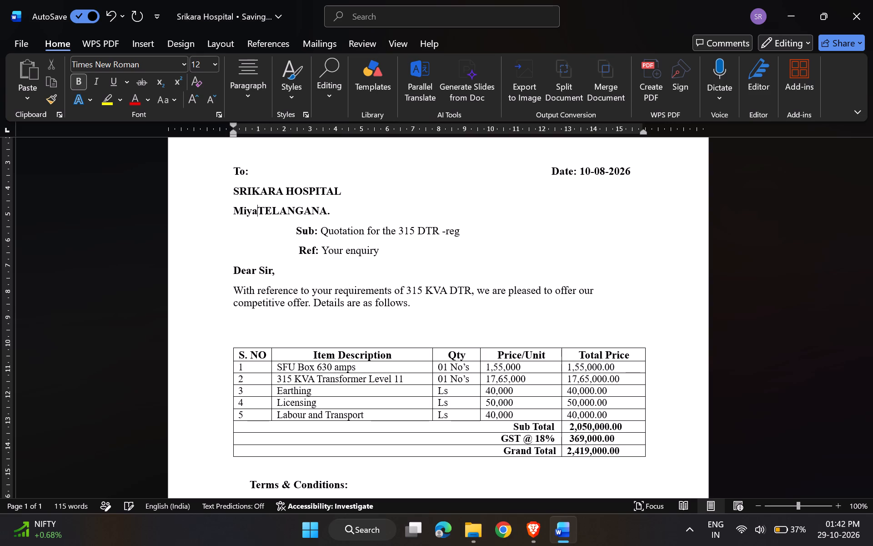
key("BackSpace")
key("BackSpace")
key("BackSpace")
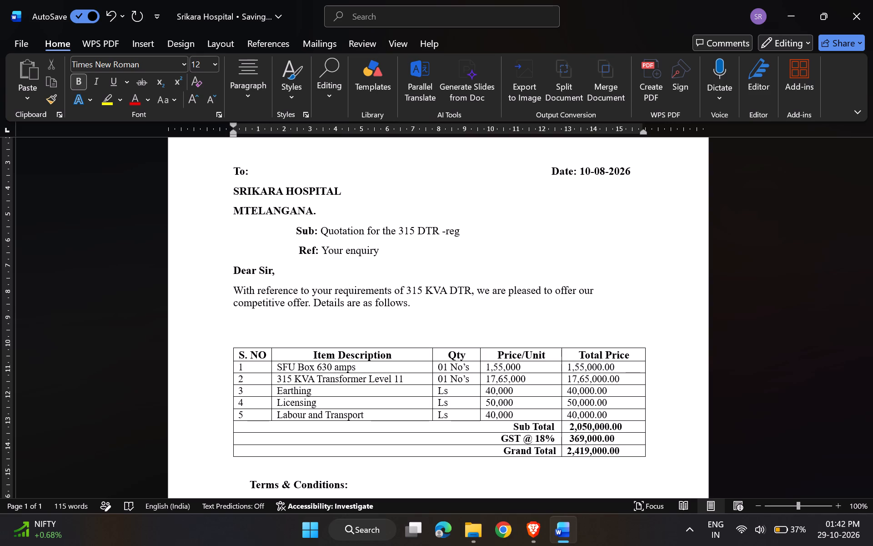
key("i")
type("YA")
type("PUR")
key("space")
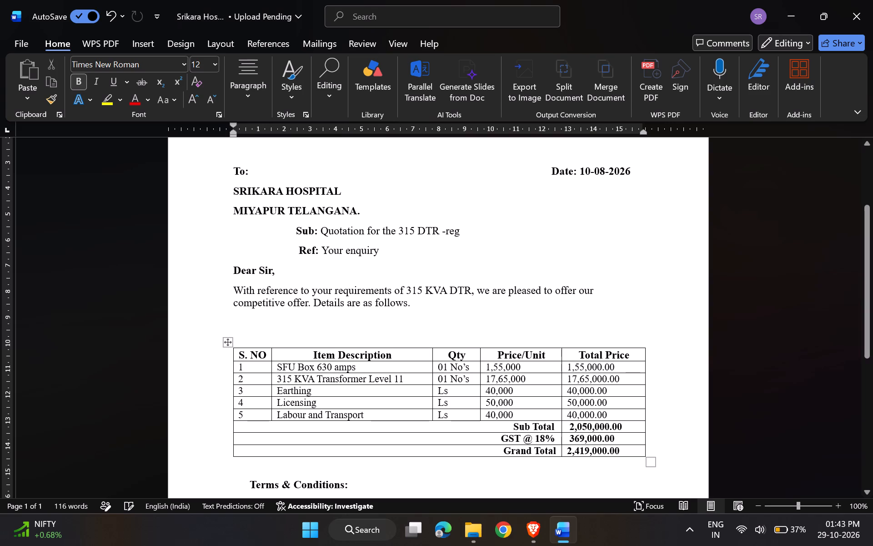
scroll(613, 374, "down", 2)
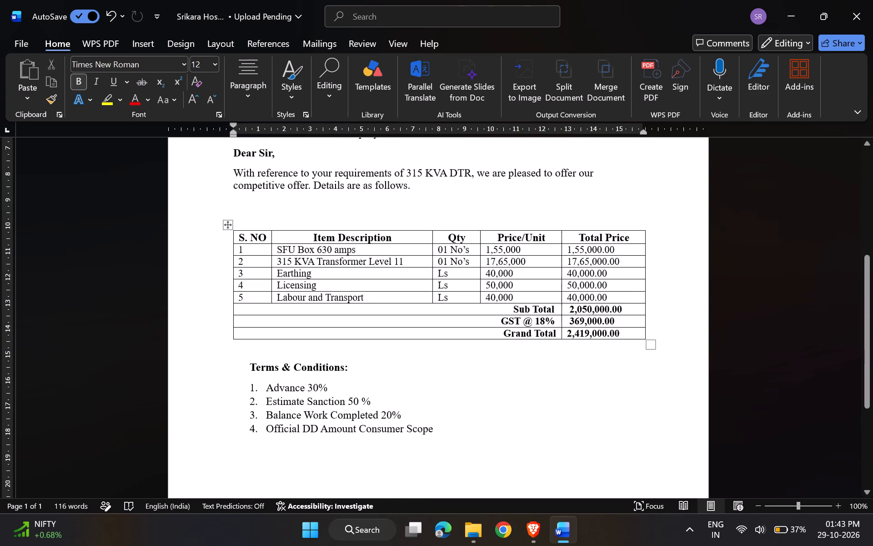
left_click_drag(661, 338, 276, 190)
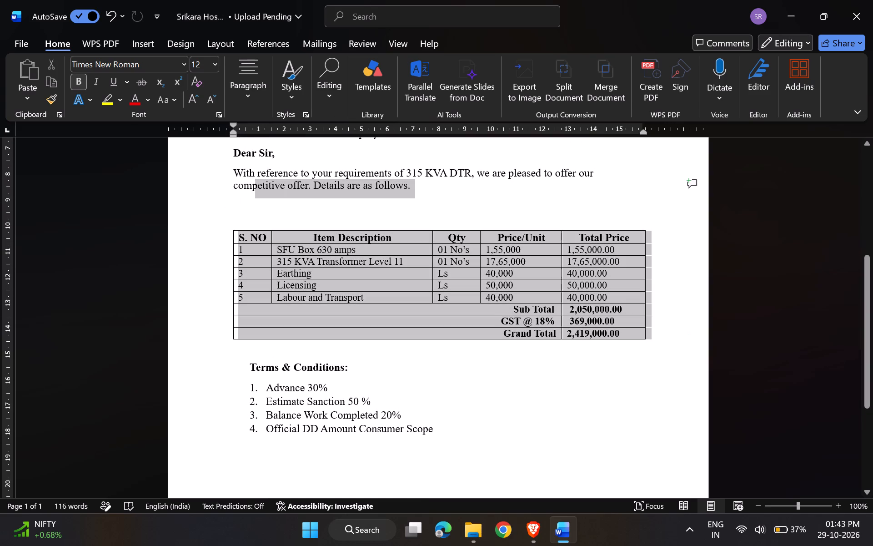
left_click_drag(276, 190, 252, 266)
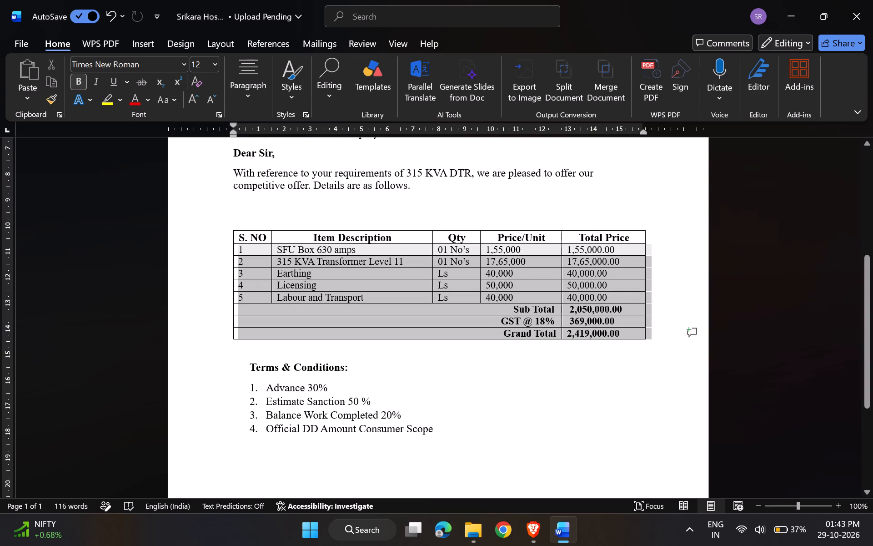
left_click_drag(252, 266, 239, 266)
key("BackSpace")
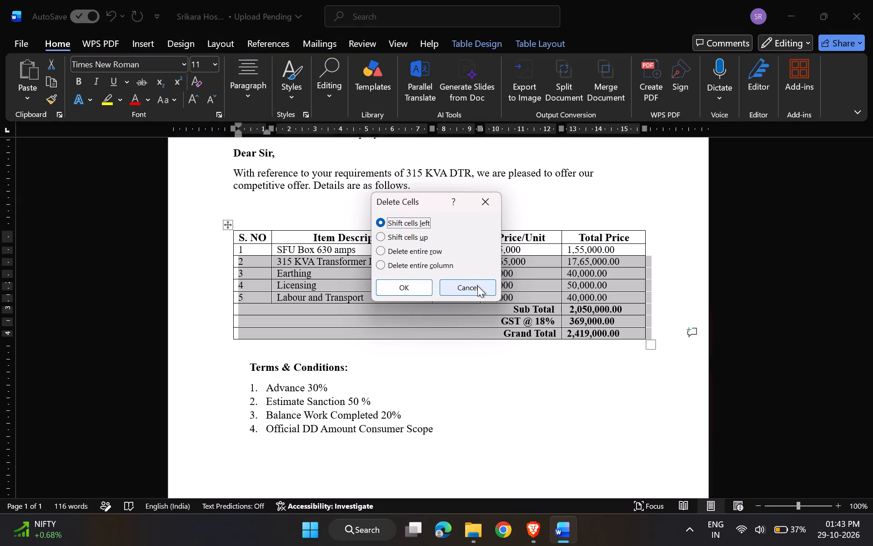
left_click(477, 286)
Delete item rows 2 to 5 of the quotation table, from the 315 KVA Transformer through Labour and Transport.
left_click(616, 300)
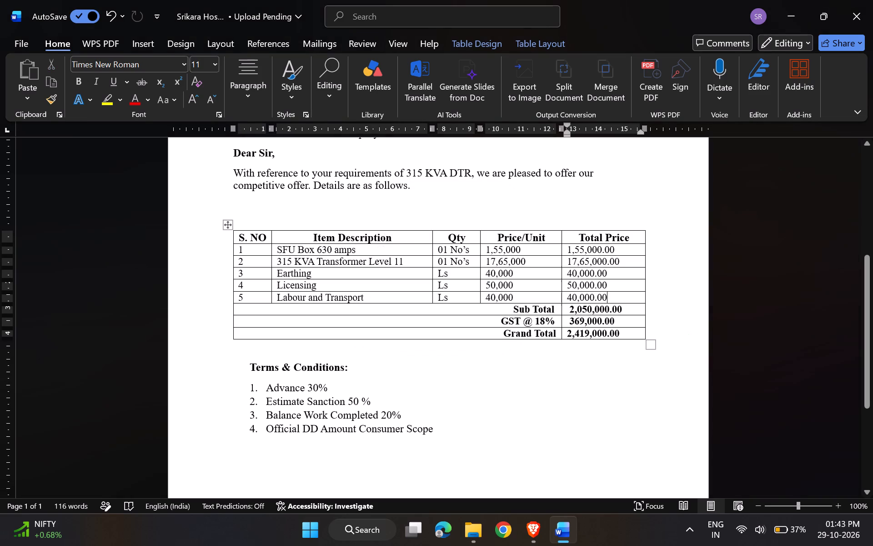
left_click_drag(616, 300, 264, 263)
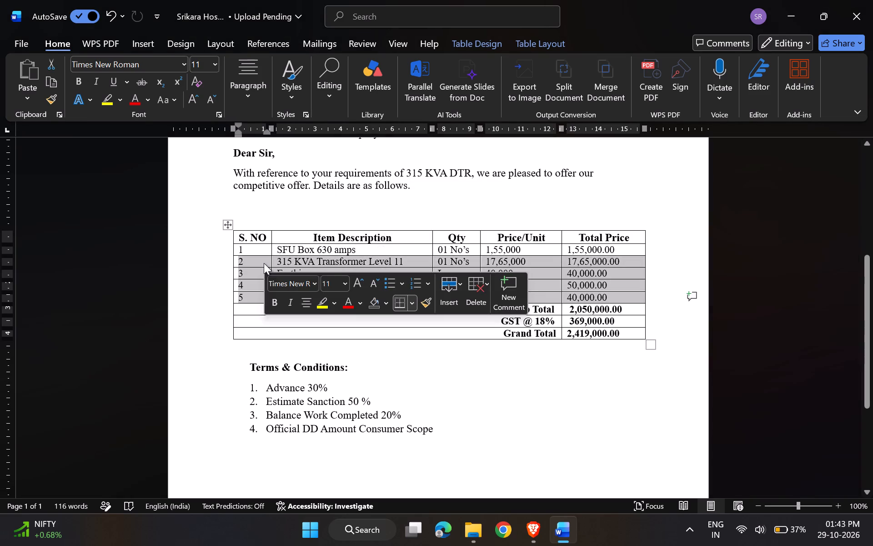
key("BackSpace")
left_click(409, 286)
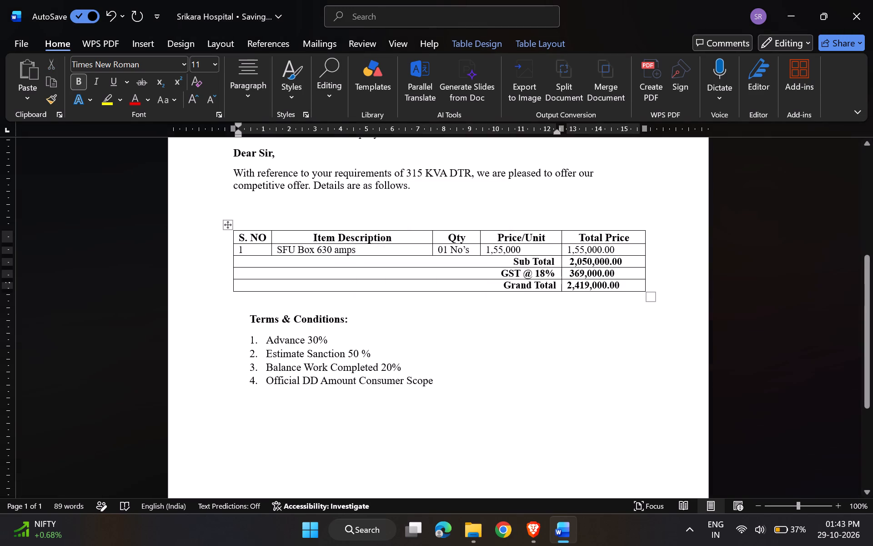
Delete the Sub Total and GST @ 18% rows from the quotation table.
left_click_drag(627, 269, 505, 262)
key("BackSpace")
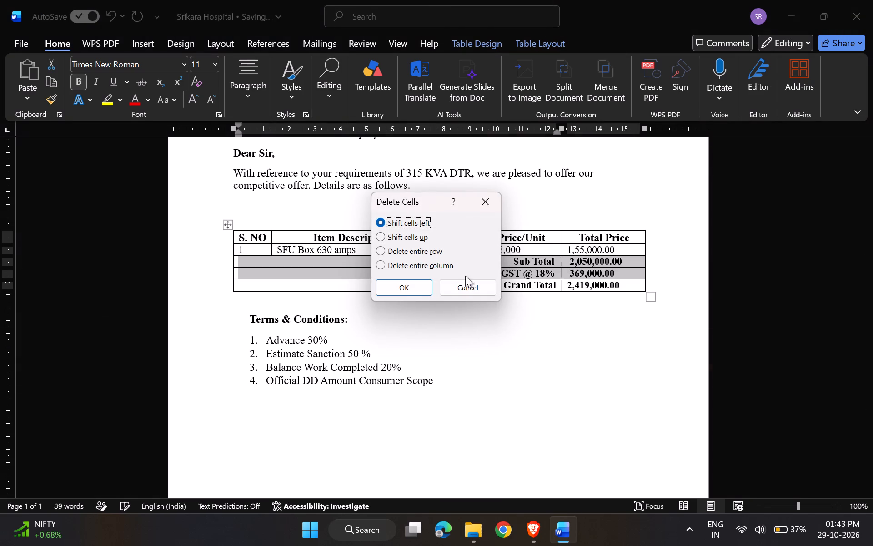
left_click(406, 288)
Delete the "Dear Sir," salutation and the introductory paragraph above the quotation table.
scroll(363, 205, "up", 1)
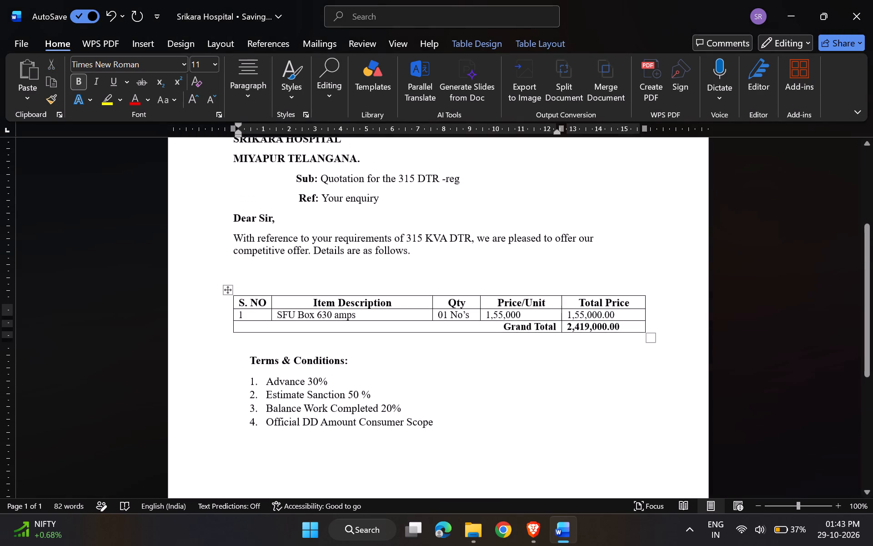
scroll(363, 205, "up", 1)
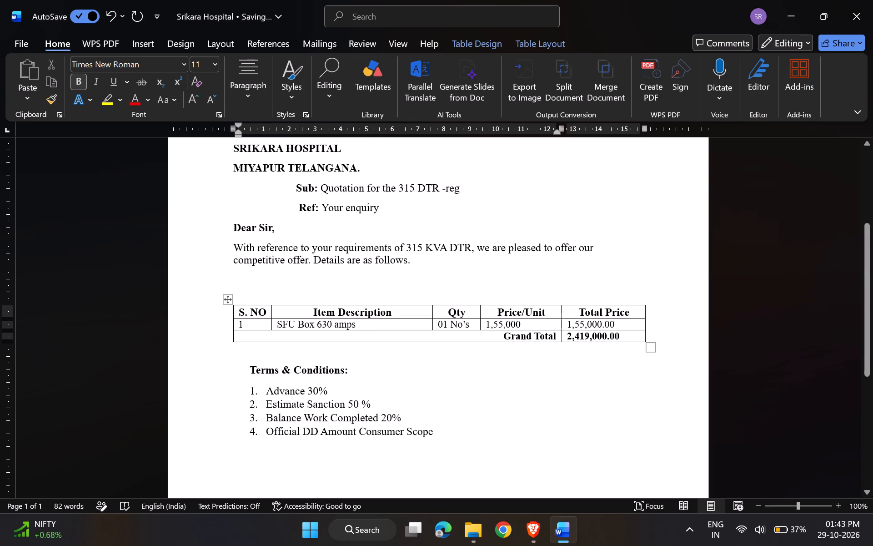
left_click_drag(418, 261, 228, 234)
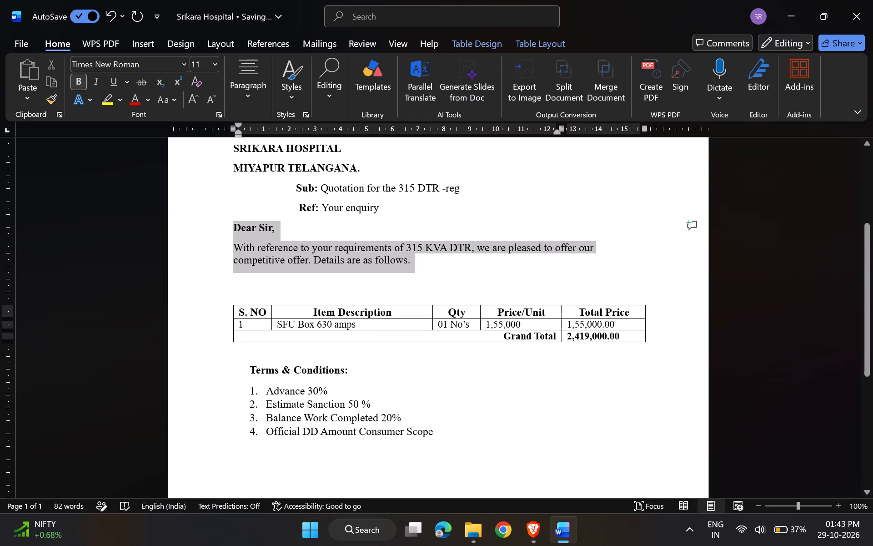
left_click_drag(228, 234, 223, 226)
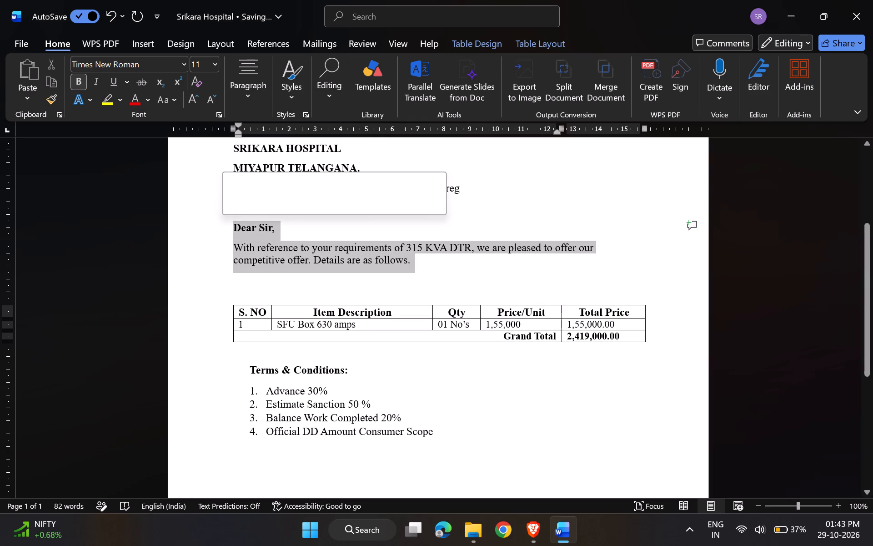
key("BackSpace")
key("BackSpace")
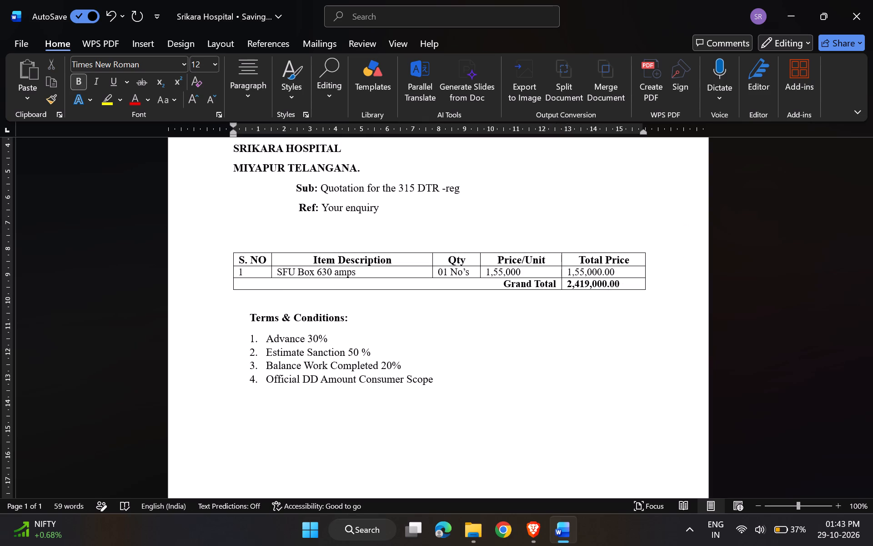
Delete the Sub and Ref lines below the address, along with the leftover indentation and empty line.
left_click_drag(392, 207, 304, 190)
key("BackSpace")
key("BackSpace")
key("BackSpace")
key("BackSpace")
key("BackSpace")
key("BackSpace")
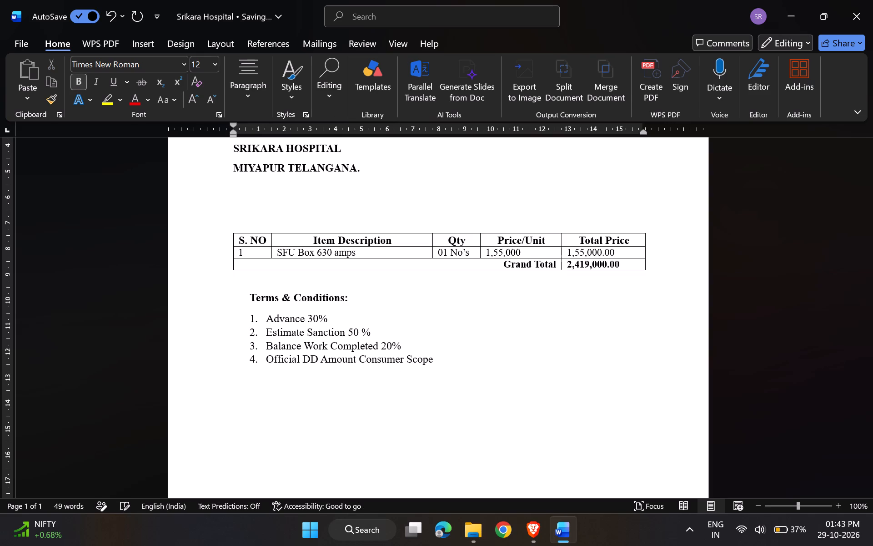
key("BackSpace")
key("BackSpace")
key("BackSpace")
key("BackSpace")
key("BackSpace")
key("BackSpace")
key("BackSpace")
key("BackSpace")
key("BackSpace")
key("BackSpace")
key("BackSpace")
key("BackSpace")
key("BackSpace")
key("BackSpace")
key("BackSpace")
key("BackSpace")
key("BackSpace")
key("BackSpace")
key("BackSpace")
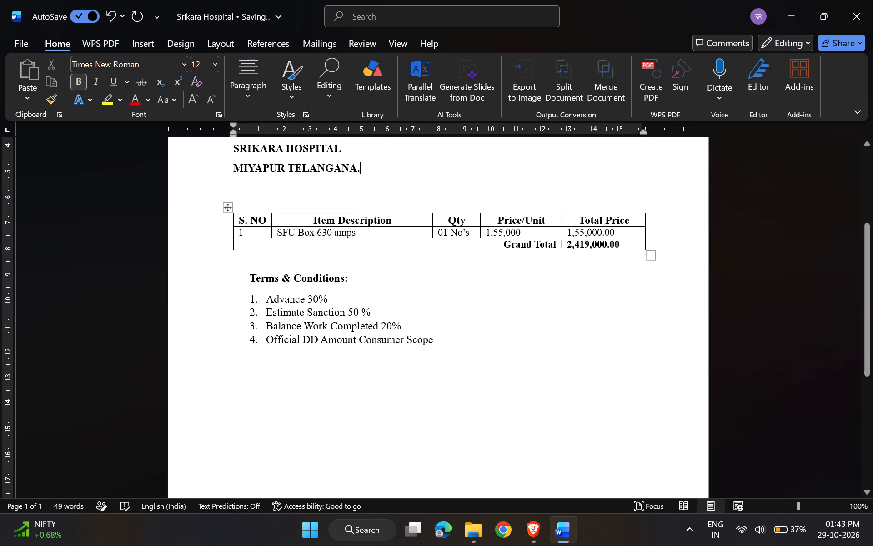
Replace the item description in row 1 of the quotation table with Earthing.
left_click_drag(376, 233, 275, 236)
key("BackSpace")
key("shift+e")
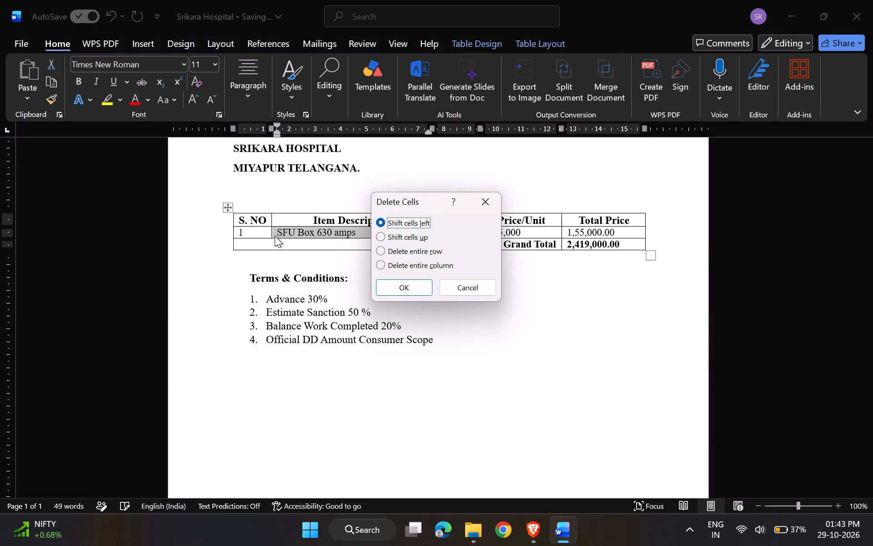
left_click(460, 292)
left_click(386, 230)
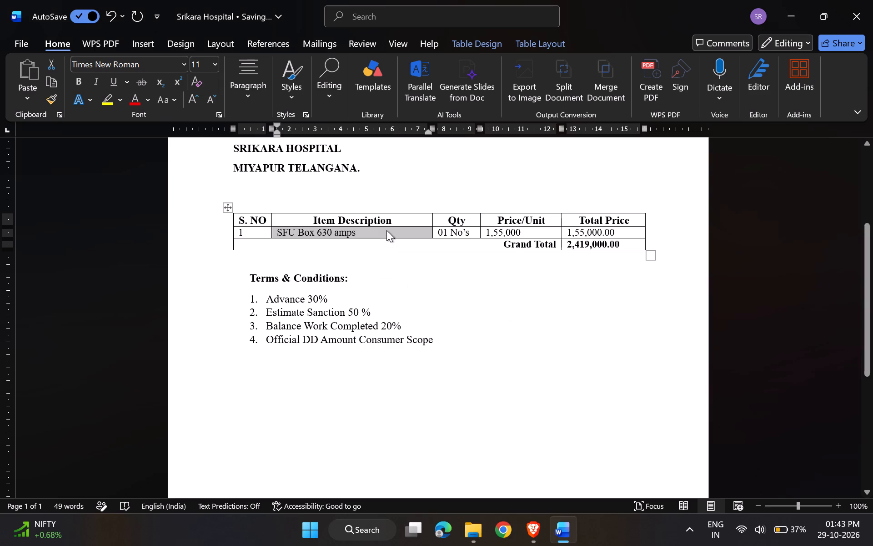
key("BackSpace")
key("BackSpace")
key("BackSpace")
key("BackSpace")
key("BackSpace")
key("BackSpace")
key("BackSpace")
key("BackSpace")
key("BackSpace")
key("BackSpace")
key("BackSpace")
key("BackSpace")
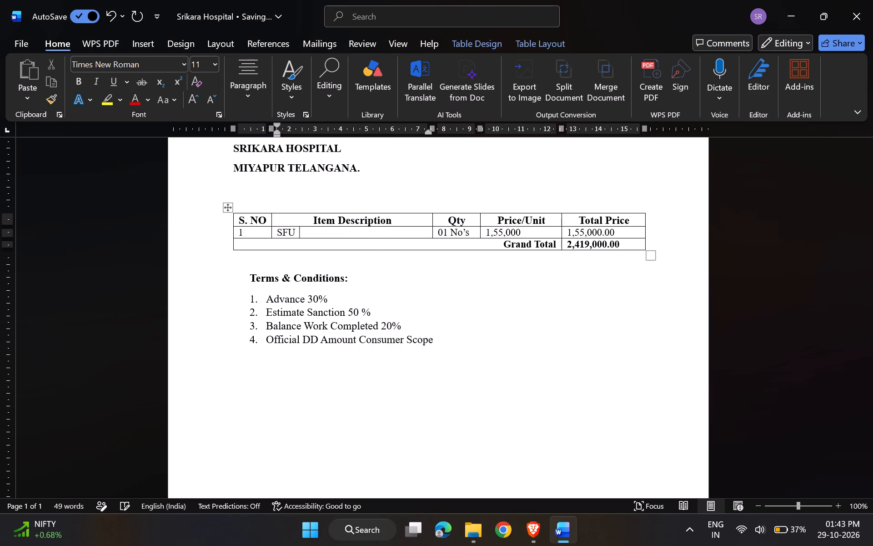
key("BackSpace")
key("BackSpace")
key("BackSpace")
key("BackSpace")
type("arthing")
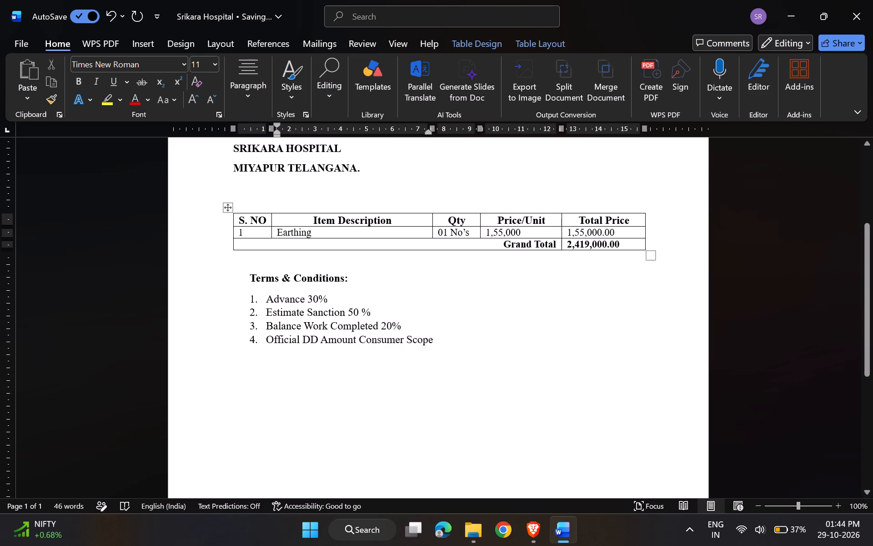
Set the quantity in the Earthing row to LS.
left_click_drag(470, 232, 440, 233)
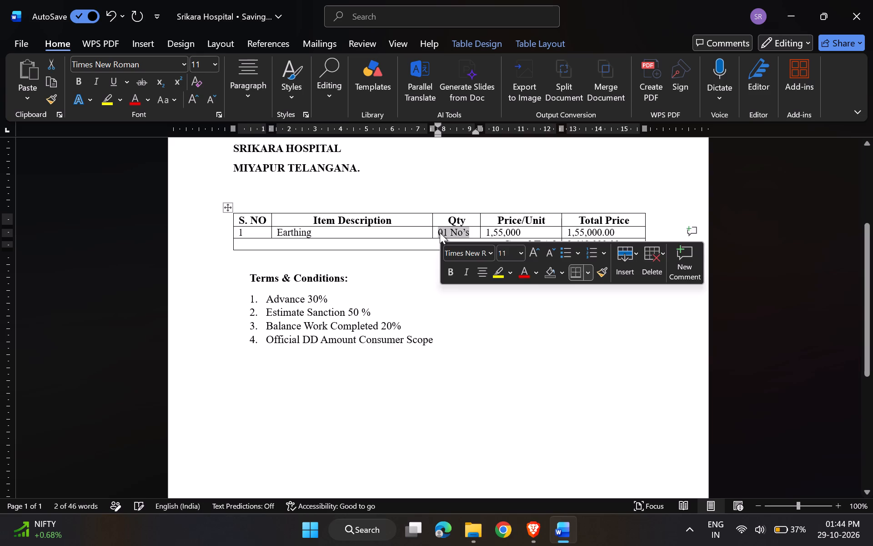
type("ls")
key("BackSpace")
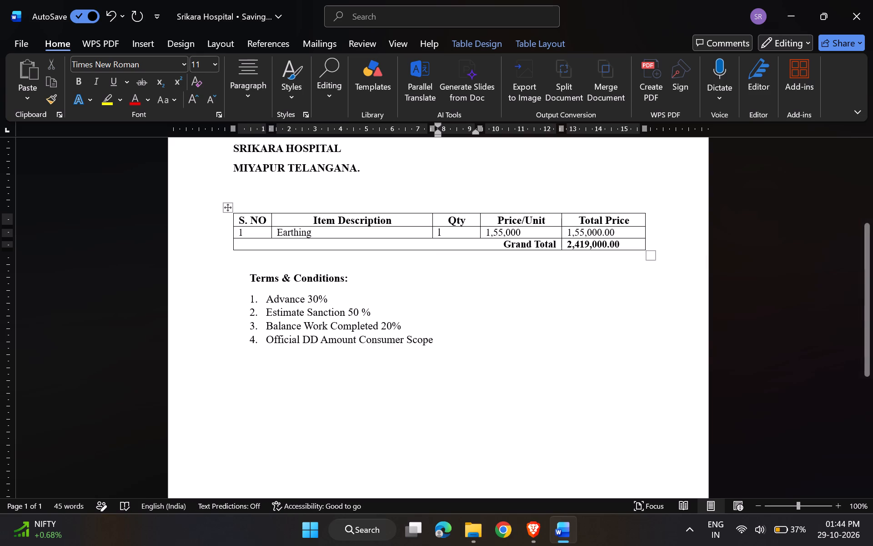
key("BackSpace")
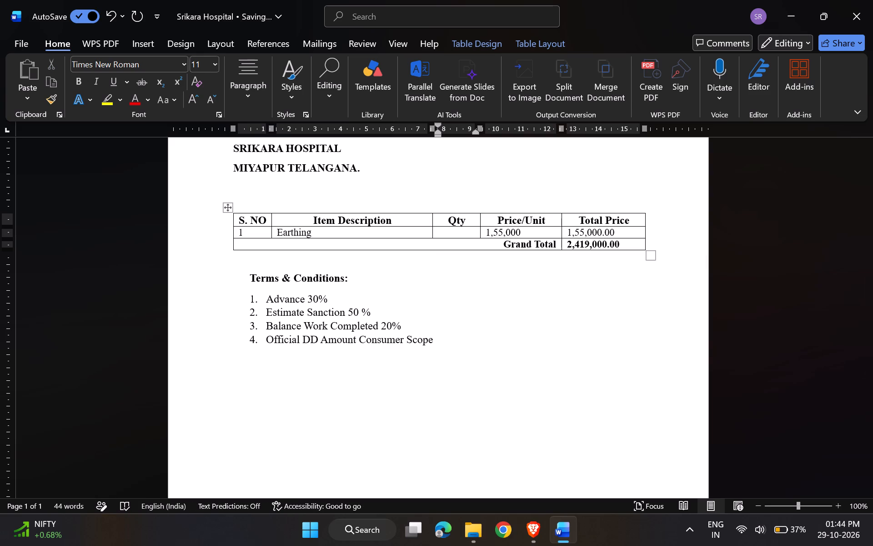
type("LS")
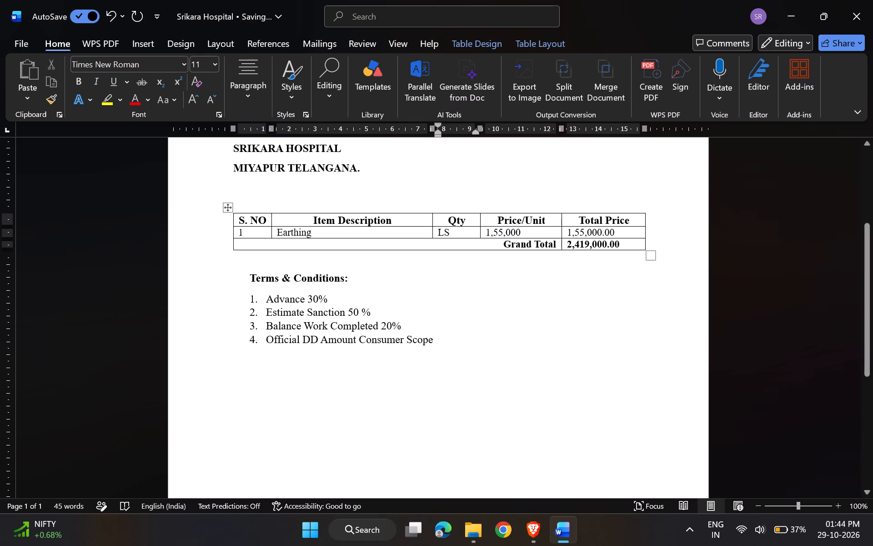
Change the Earthing row's Price/Unit to 5,000 and indent it with spaces within its cell.
left_click(499, 234)
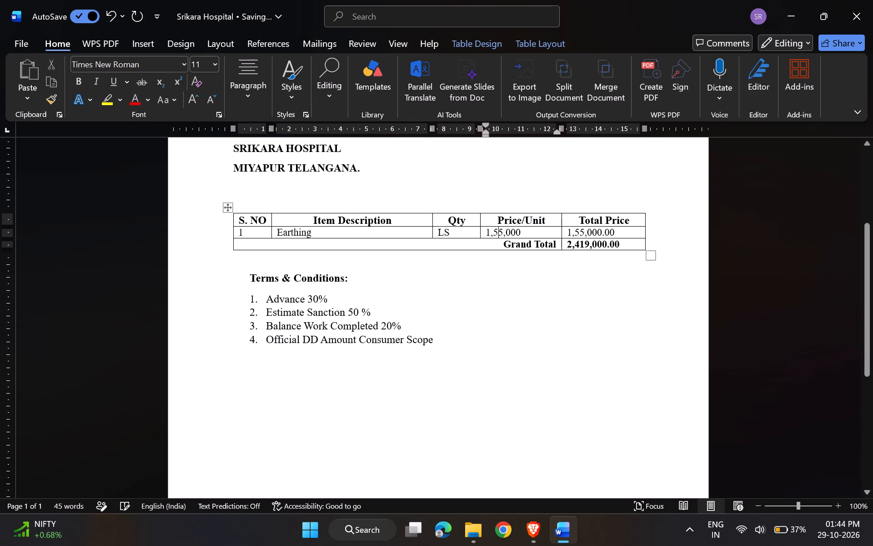
key("BackSpace")
key("BackSpace")
key("BackSpace")
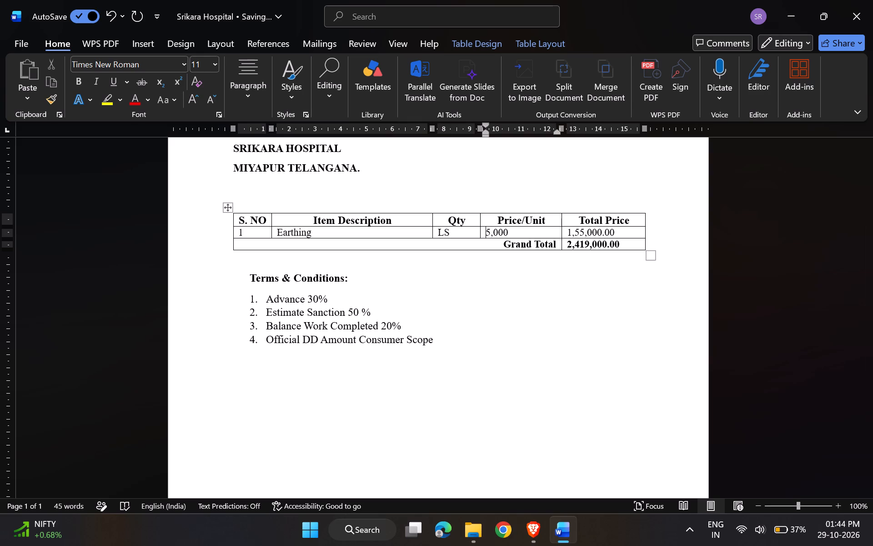
key("space")
key("space")
key("space")
key("space")
key("space")
key("space")
key("space")
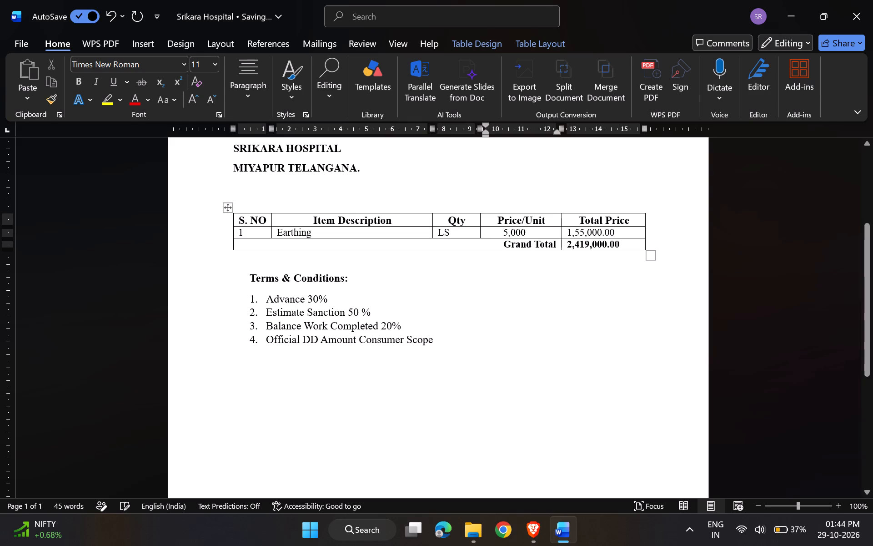
Change the Earthing row's Total Price to 5,000.00 and indent it with spaces within its cell.
left_click(579, 233)
key("BackSpace")
key("BackSpace")
key("BackSpace")
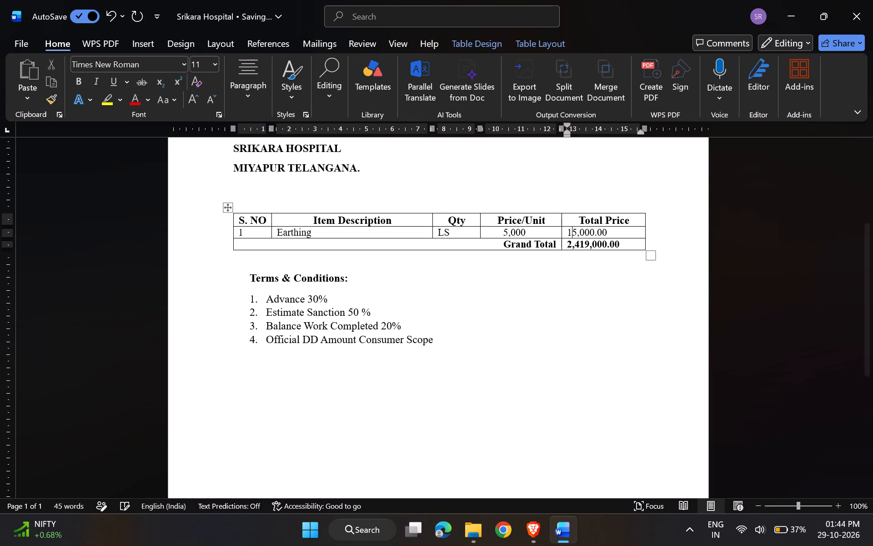
key("space")
key("space")
key("space")
key("space")
key("space")
key("space")
Replace the Grand Total amount with 5,000.00, indented with spaces to line up under the Earthing row's total.
left_click_drag(629, 243, 567, 246)
key("BackSpace")
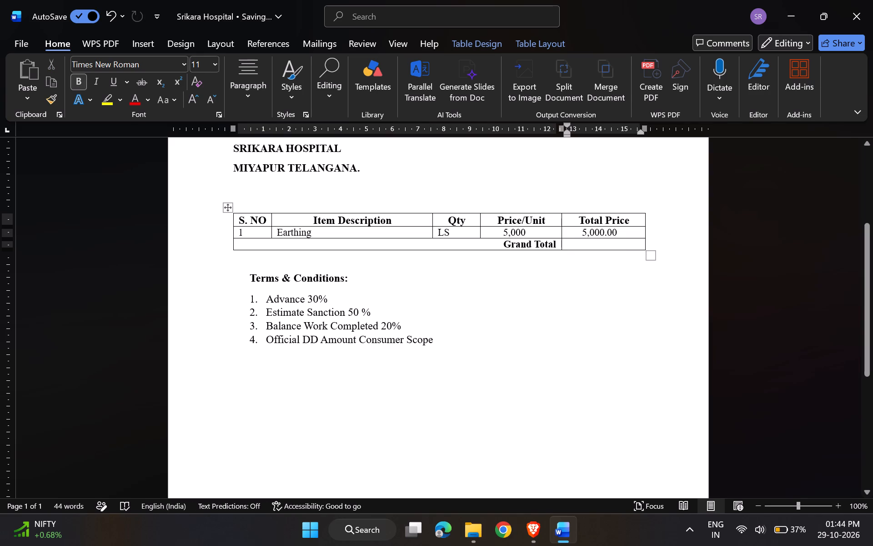
key("space")
key("space")
key("space")
key("space")
key("space")
key("space")
type("5,")
type("000")
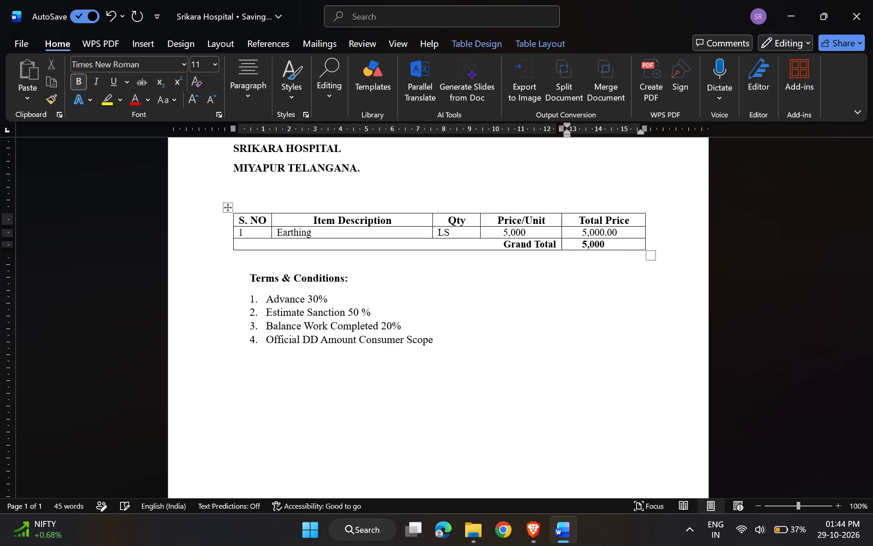
type(".00")
key("Left")
key("Left")
key("Left")
key("Left")
Delete the Terms & Conditions heading and its four numbered items below the quotation table.
left_click_drag(448, 340, 248, 259)
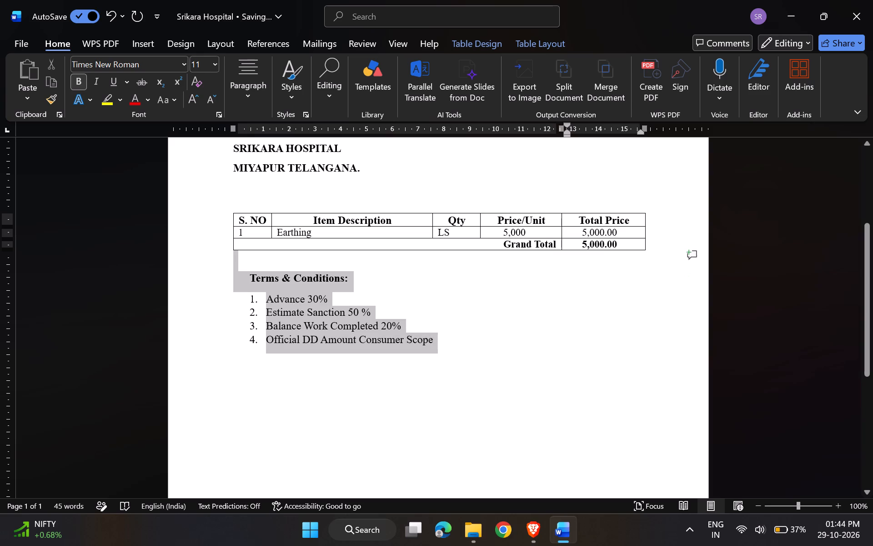
left_click_drag(248, 259, 249, 260)
key("BackSpace")
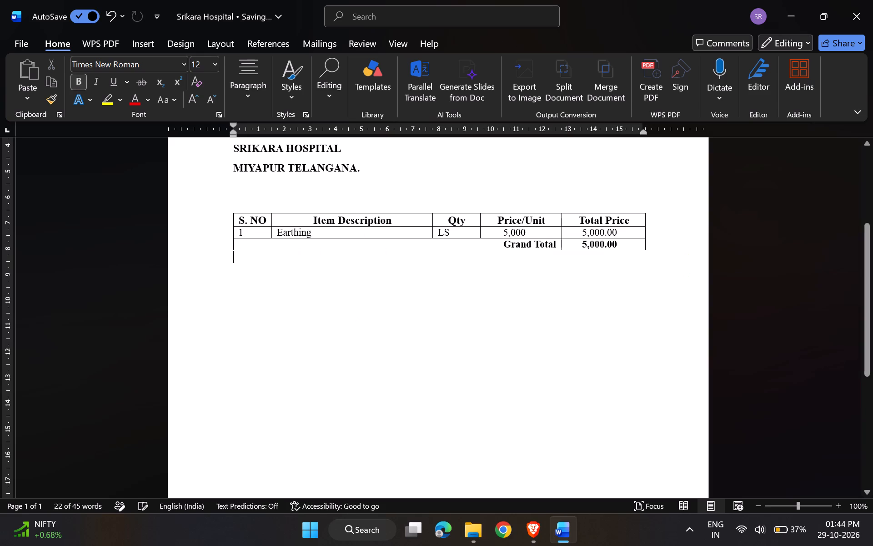
Change the quotation date beside the To line to 29-10-2026.
scroll(249, 260, "up", 1)
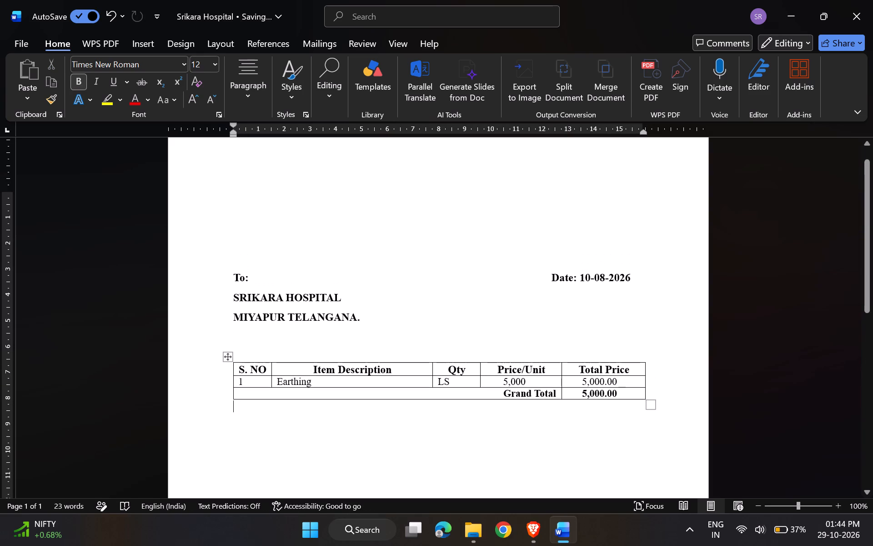
left_click(591, 280)
key("BackSpace")
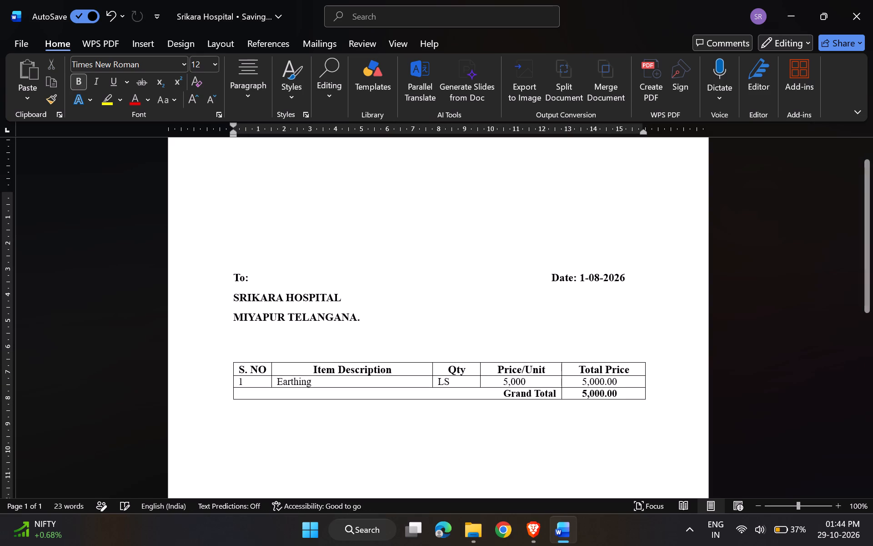
key("1")
key("BackSpace")
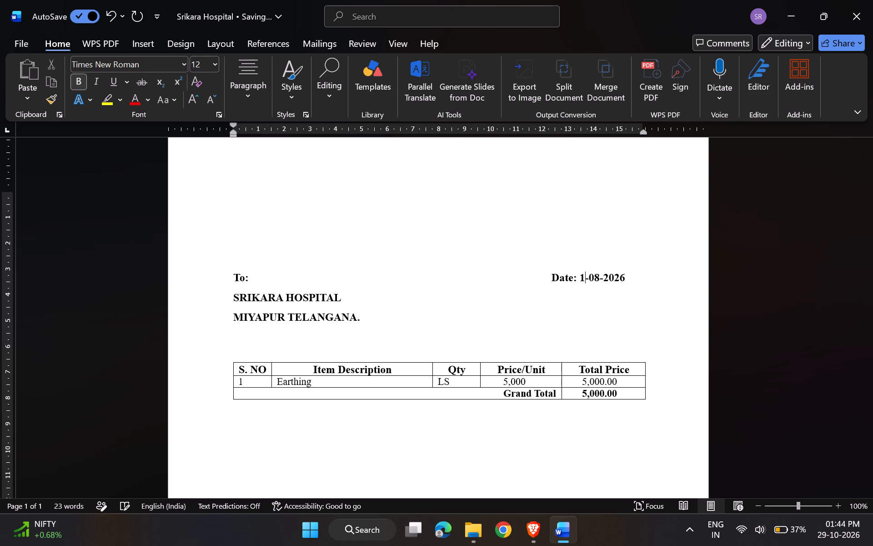
key("2")
key("BackSpace")
key("BackSpace")
type("29")
key("Right")
key("Right")
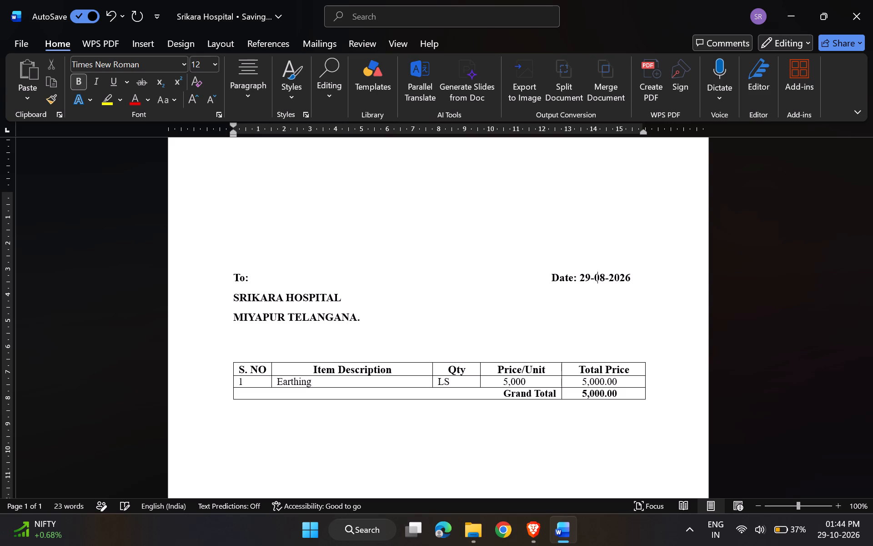
key("Right")
key("BackSpace")
key("BackSpace")
type("10")
key("BackSpace")
key("0")
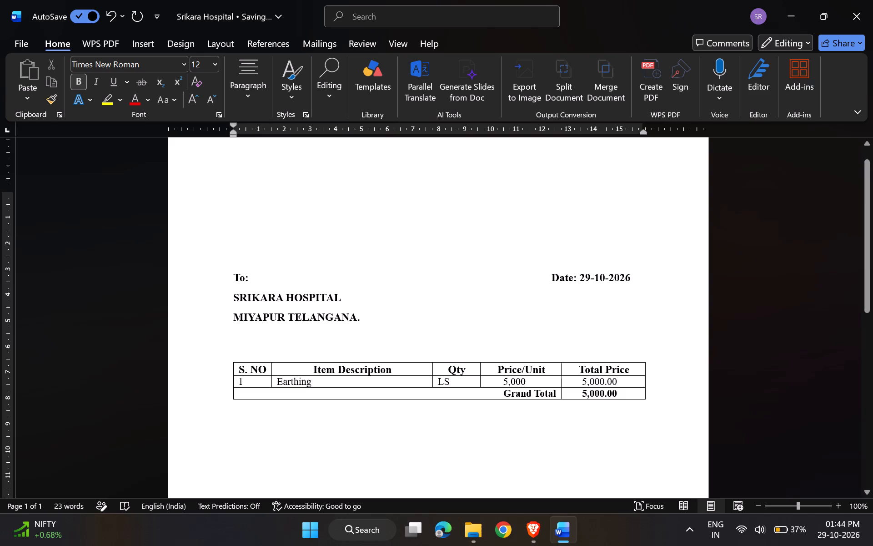
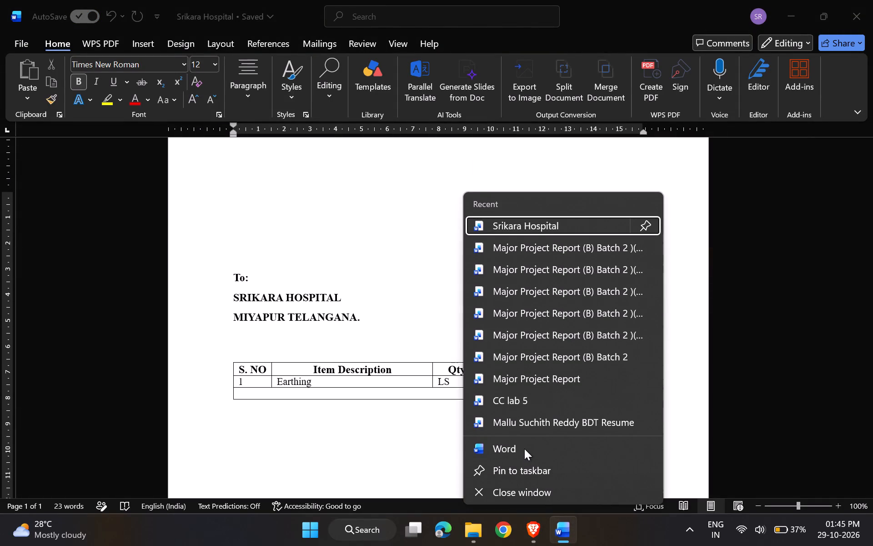
Create a new blank document in a separate Word window.
left_click(524, 449)
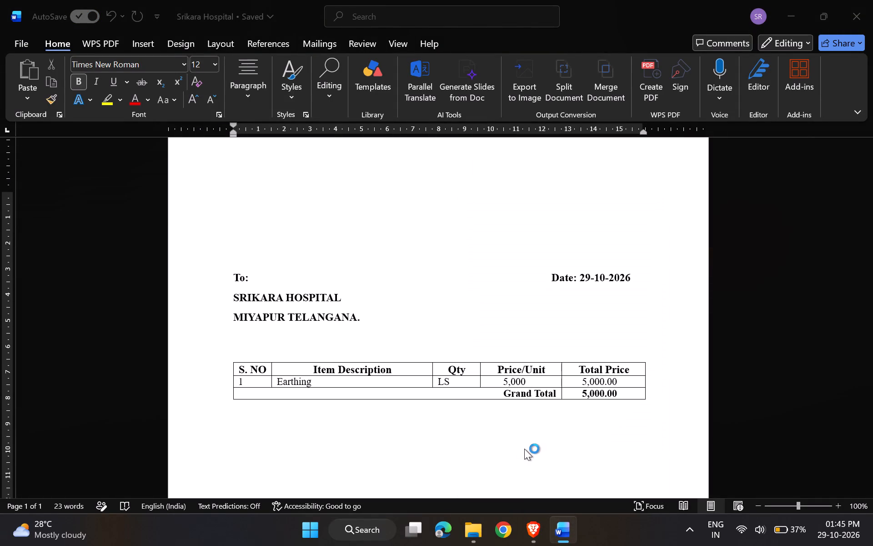
left_click(148, 139)
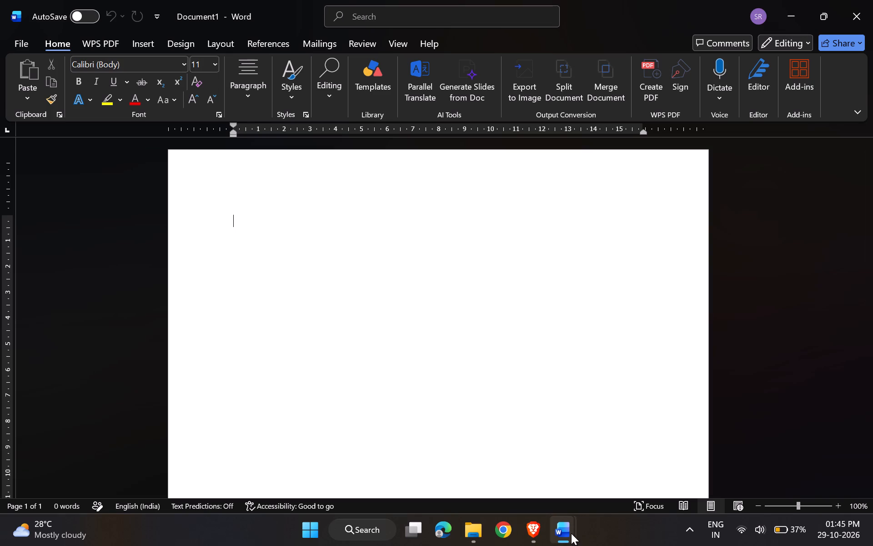
Copy the Srikara Hospital quotation, from the To line through the Grand Total row, into the new blank document.
left_click(504, 467)
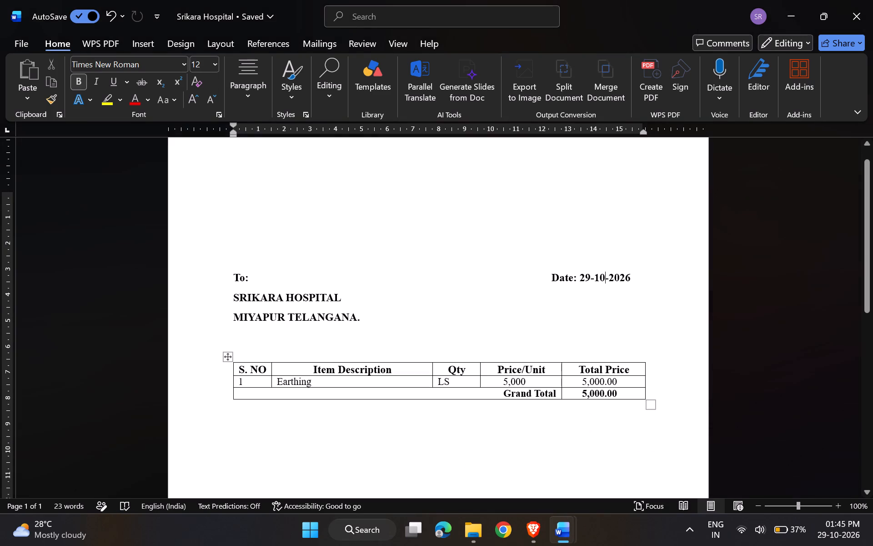
left_click_drag(657, 402, 233, 273)
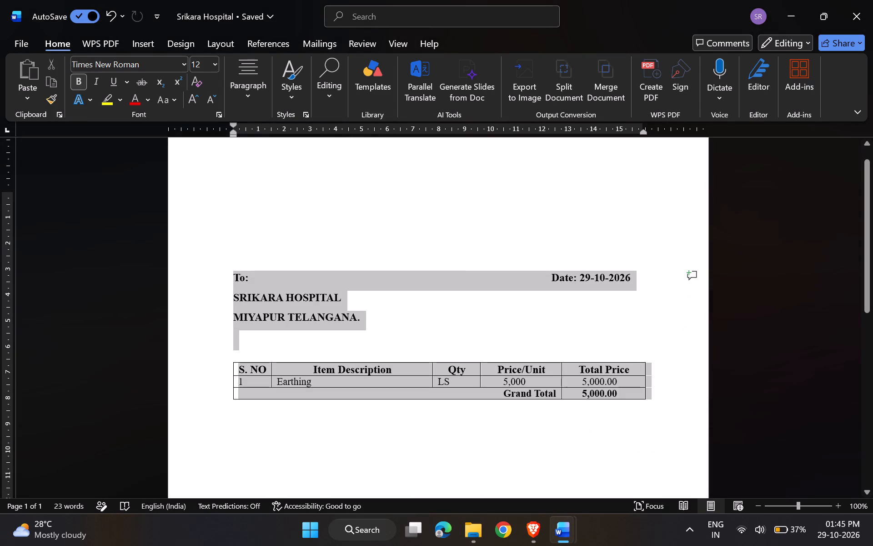
left_click_drag(233, 273, 234, 273)
key("ctrl+c")
key("alt+Tab")
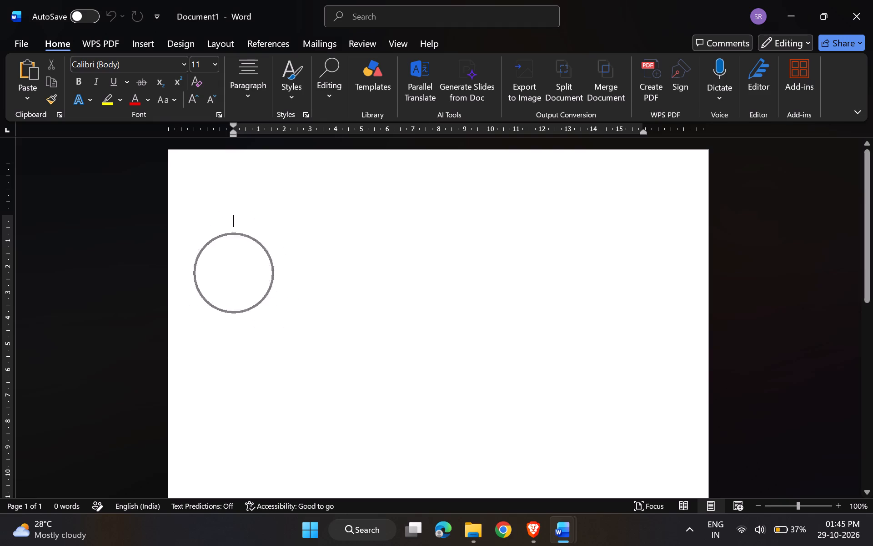
key("alt+Tab")
key("alt+Tab")
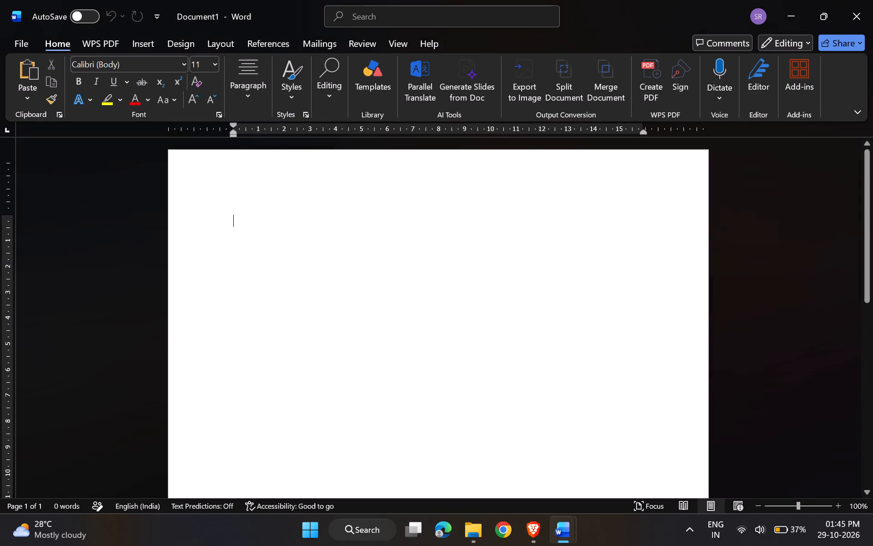
key("ctrl+v")
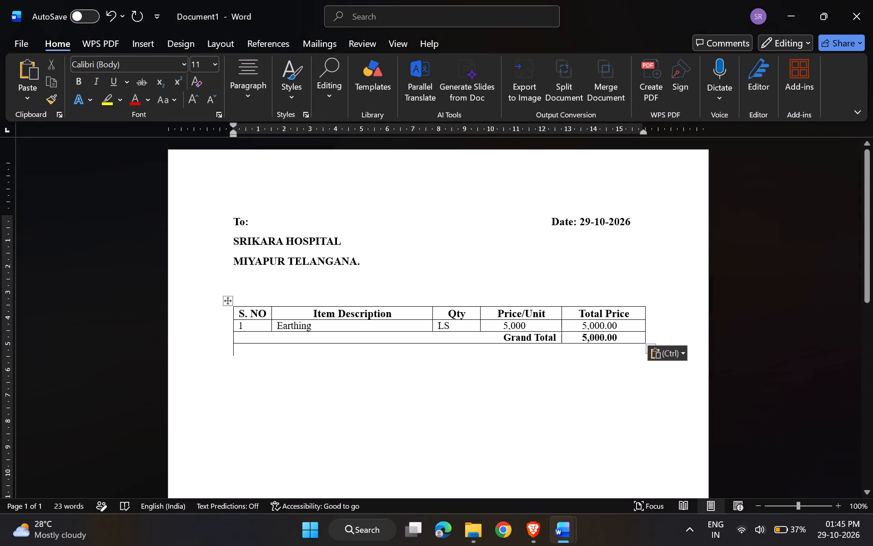
Insert five blank lines above the To line in the new document.
left_click(235, 200)
key("Return")
key("Return")
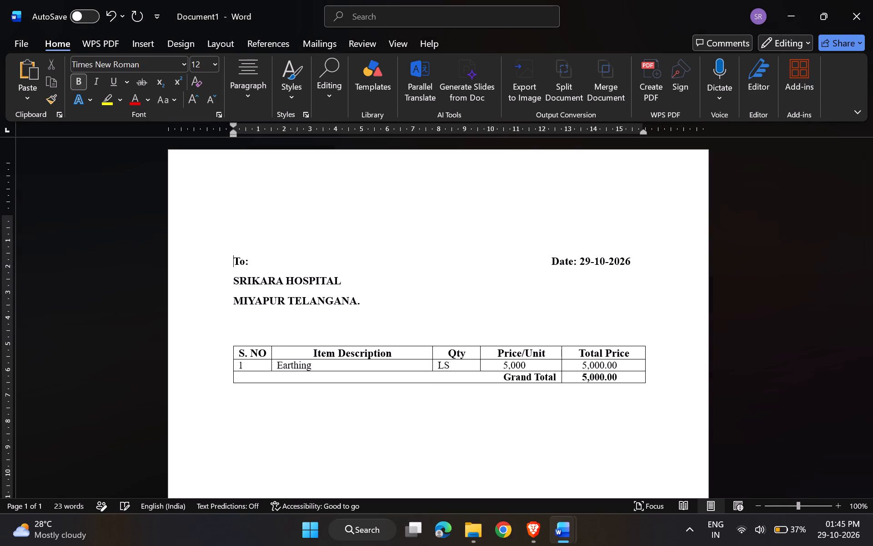
key("Return")
key("Return")
key("Return")
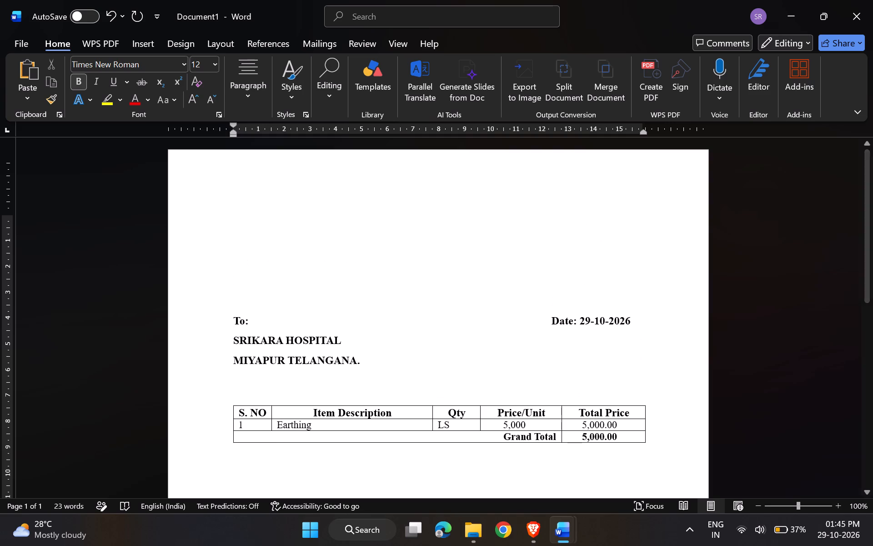
Replace MIYAPUR with LB NAGAR in the address line of the new quotation.
left_click_drag(283, 362, 231, 363)
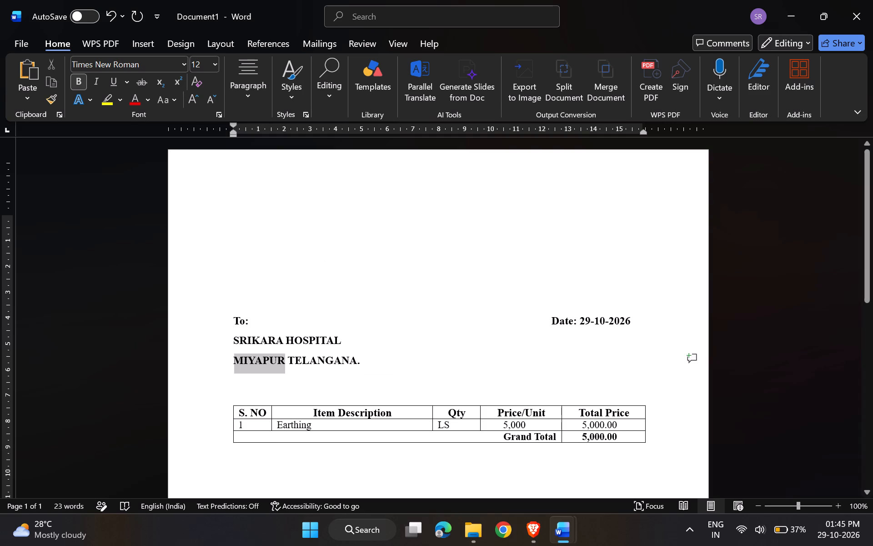
left_click_drag(231, 363, 231, 363)
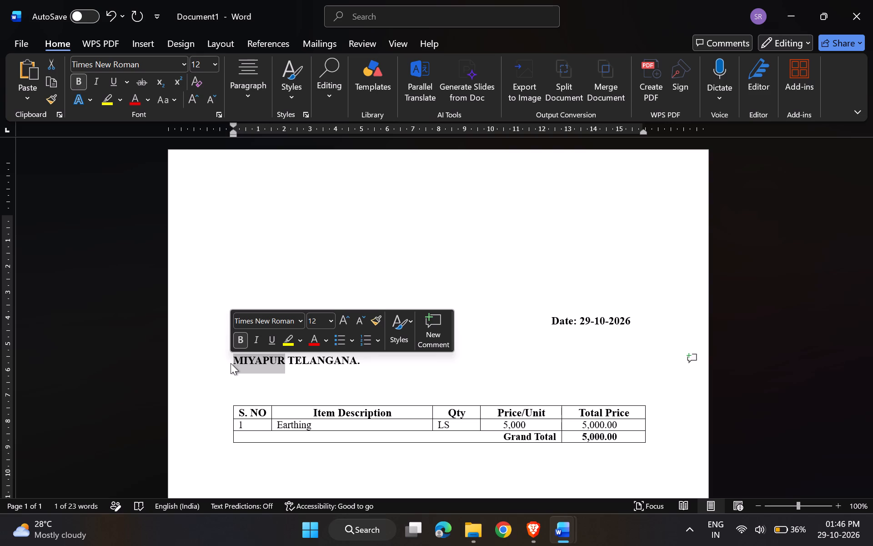
key("BackSpace")
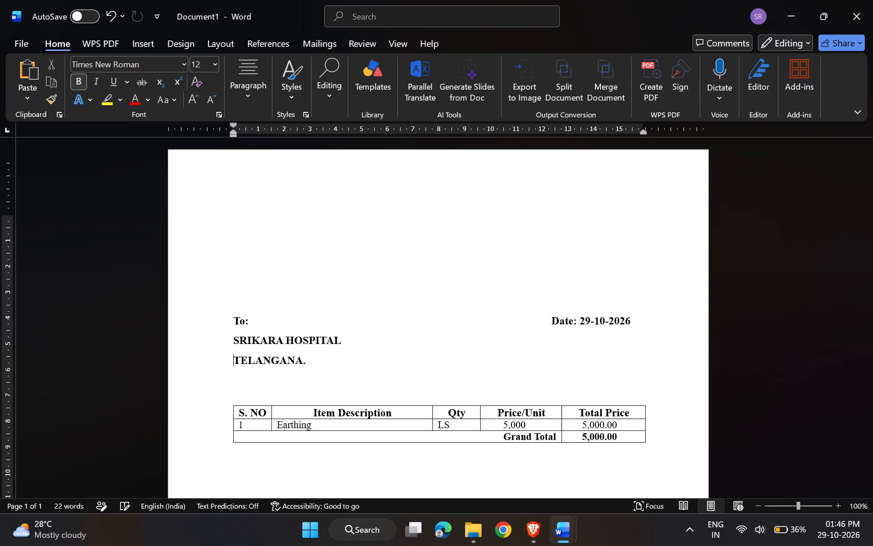
type("LB")
key("space")
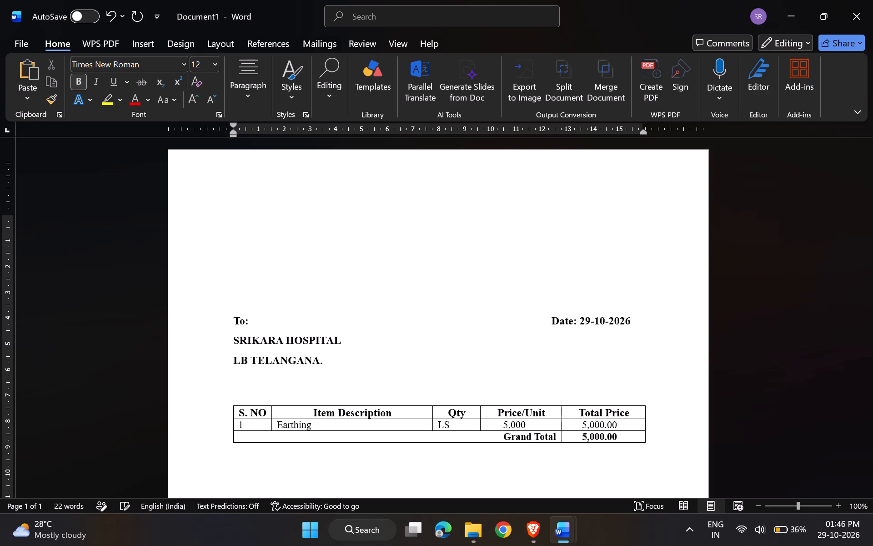
type("NAGAR")
key("space")
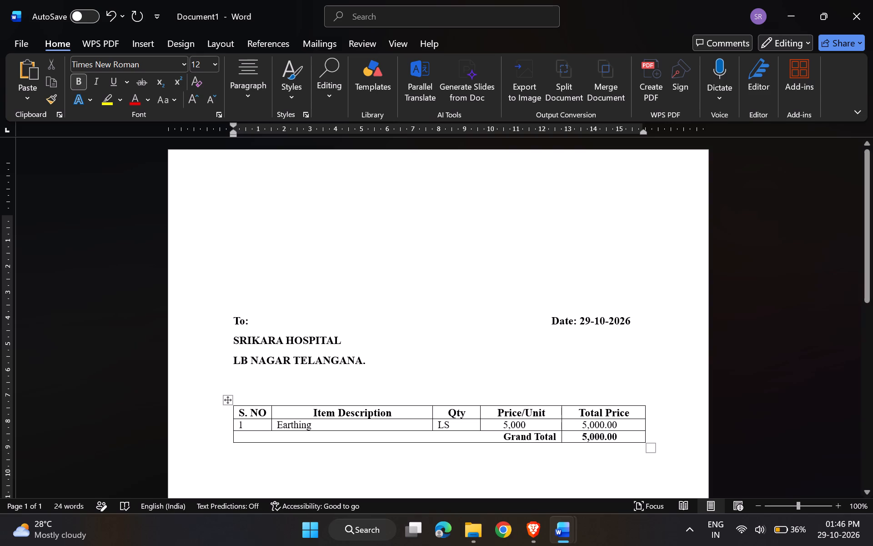
Replace the item description Earthing with 11 KV KITS in row 1 of the new quotation's table.
left_click_drag(321, 424, 279, 424)
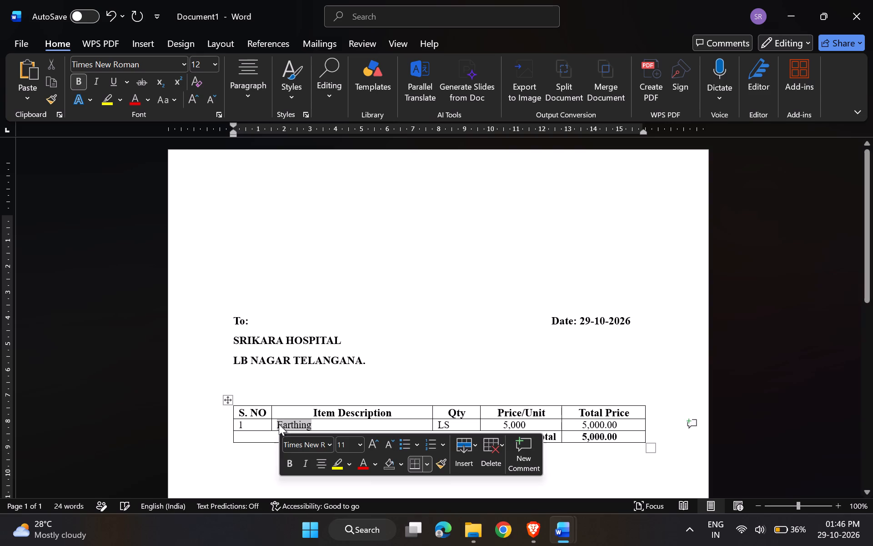
key("BackSpace")
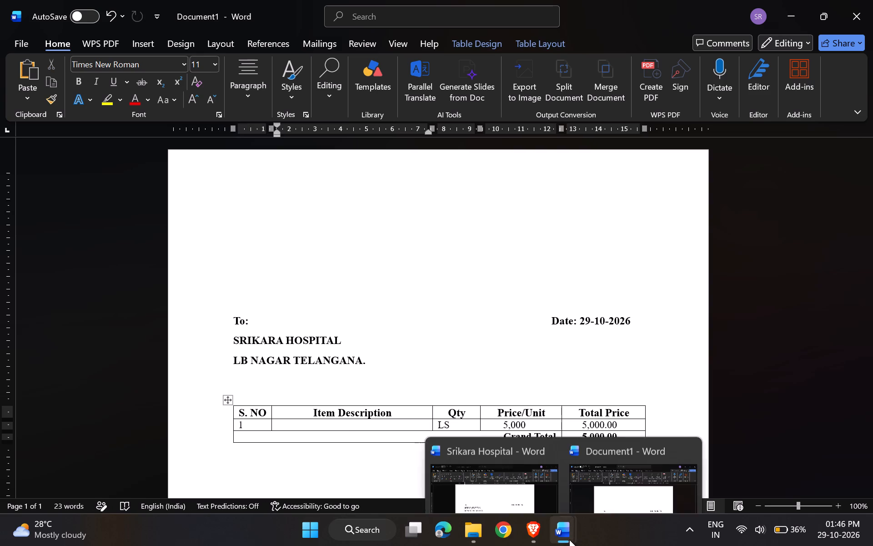
left_click(514, 467)
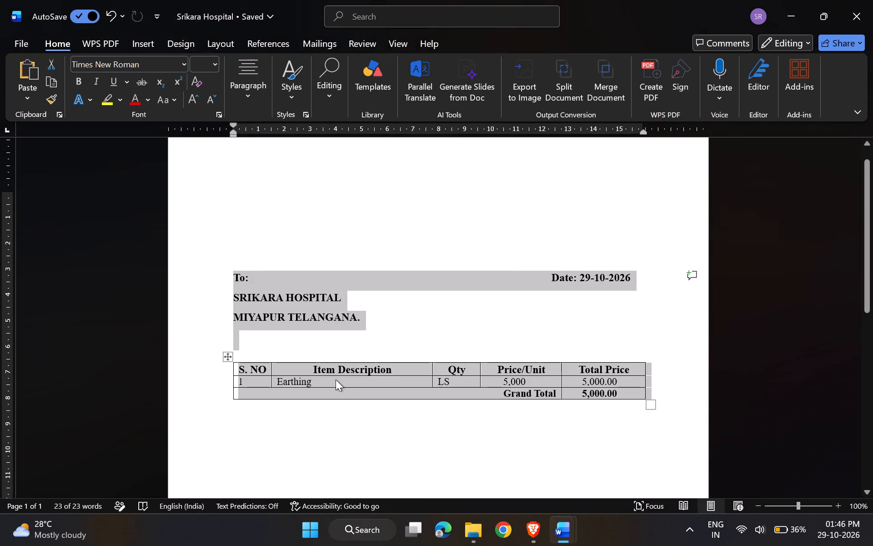
left_click(336, 379)
key("space")
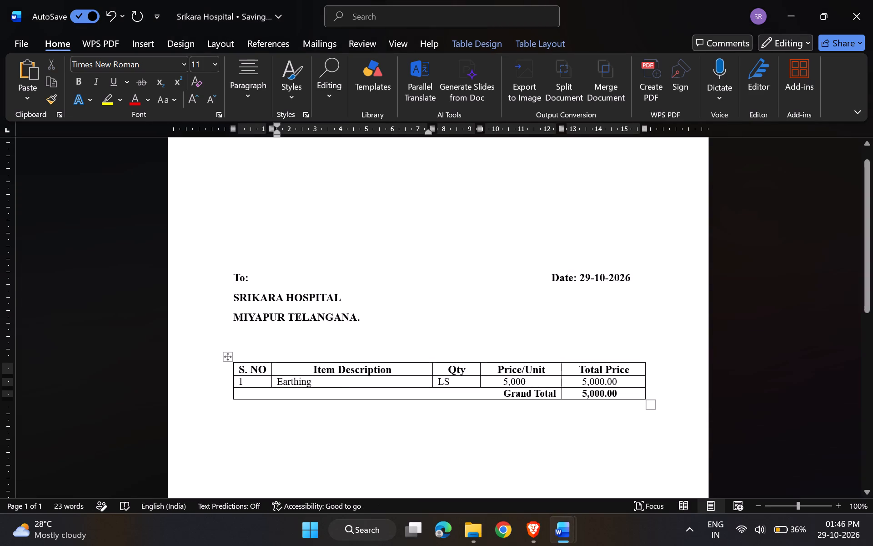
left_click(626, 465)
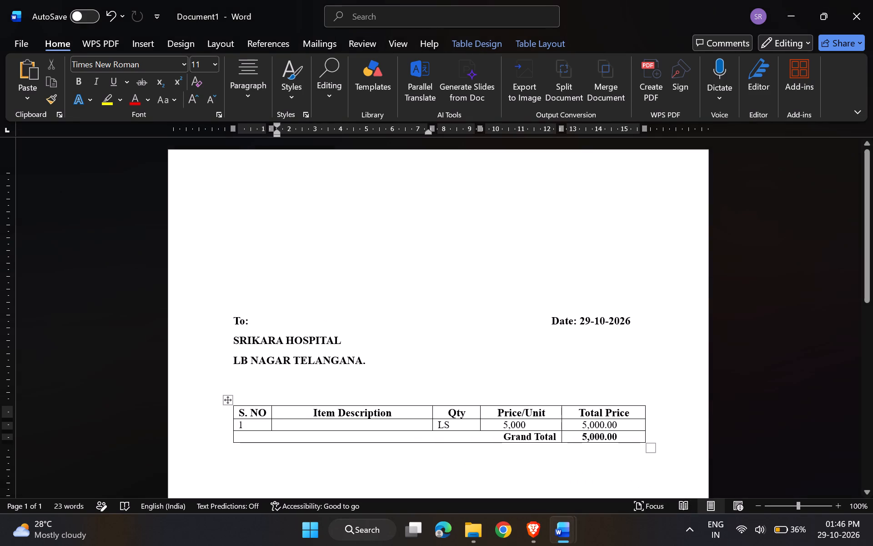
type("11 KV")
key("space")
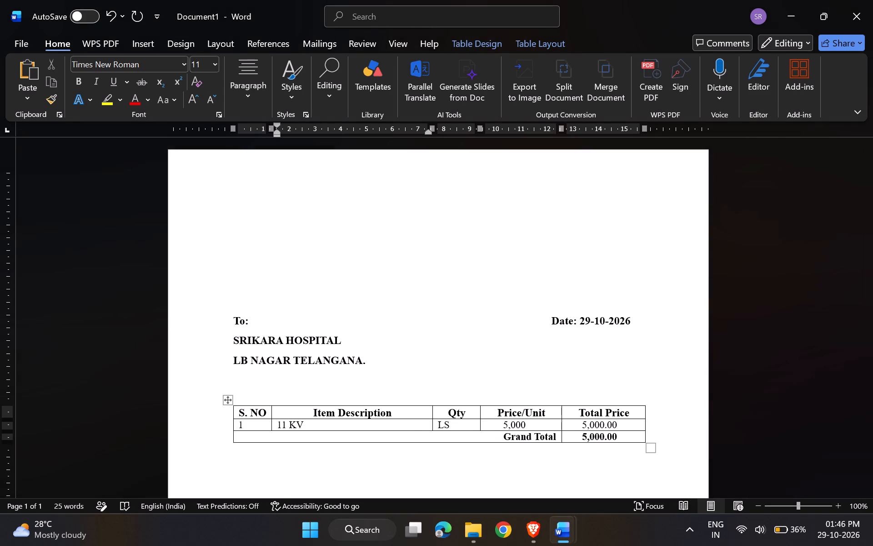
type("KITS")
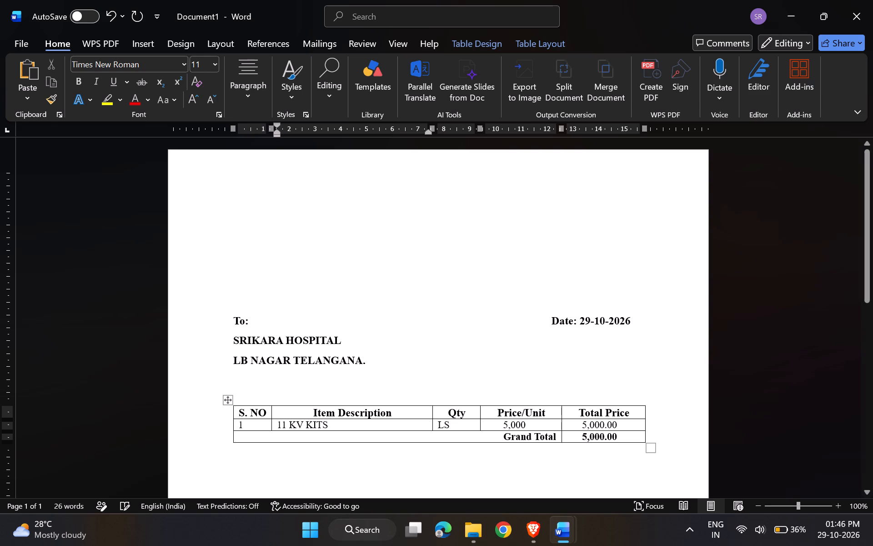
Re-enter the 11 KV KITS row's quantity as LS, indented with four spaces within the Qty cell.
left_click_drag(461, 424, 442, 424)
left_click_drag(442, 424, 440, 424)
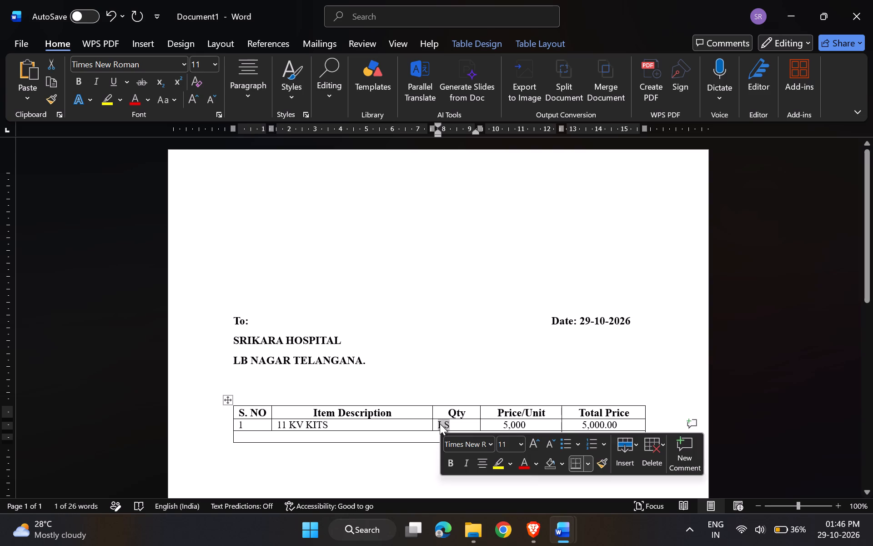
key("BackSpace")
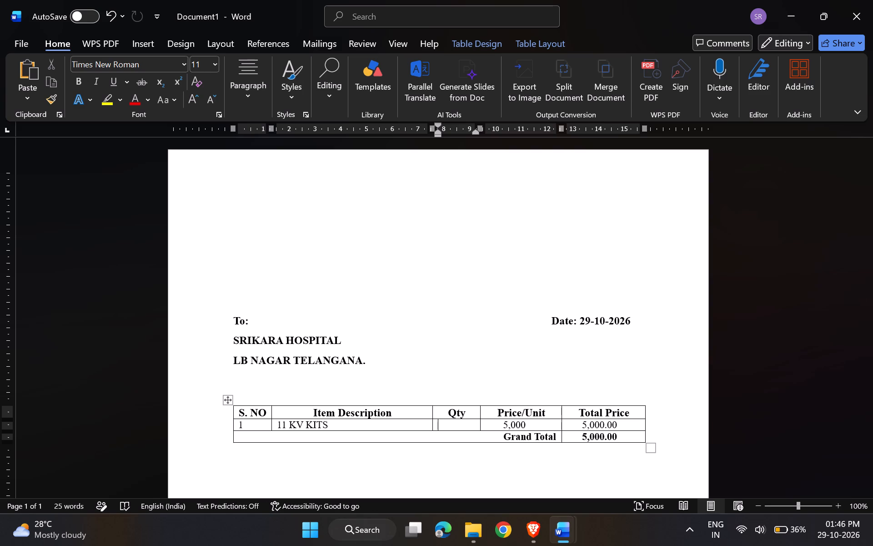
key("space")
key("space")
key("space")
key("space")
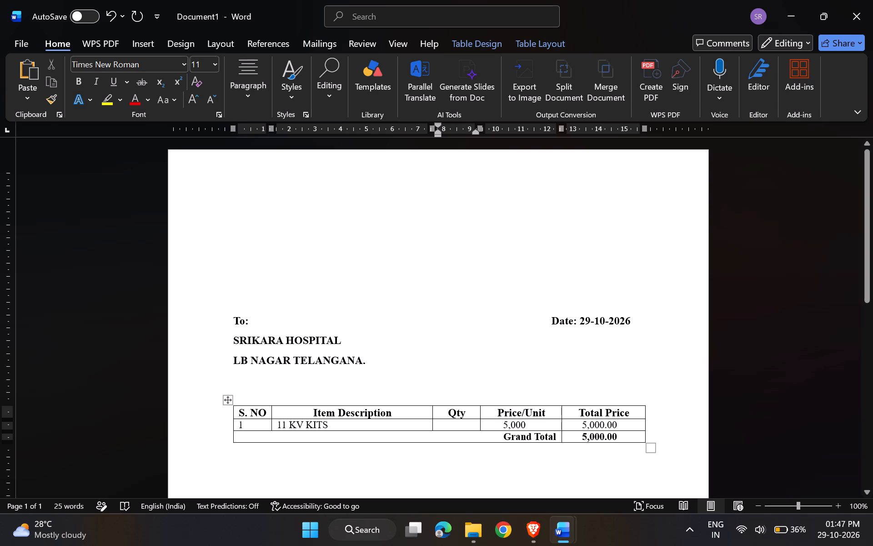
key("1")
key("BackSpace")
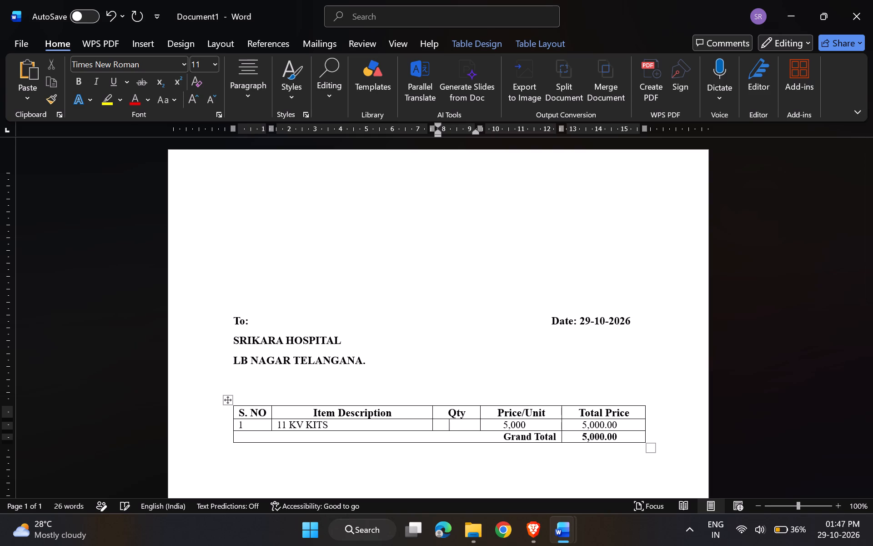
type("LS")
Change the 11 KV KITS row's Price/Unit to 12,000.
left_click_drag(532, 421, 502, 422)
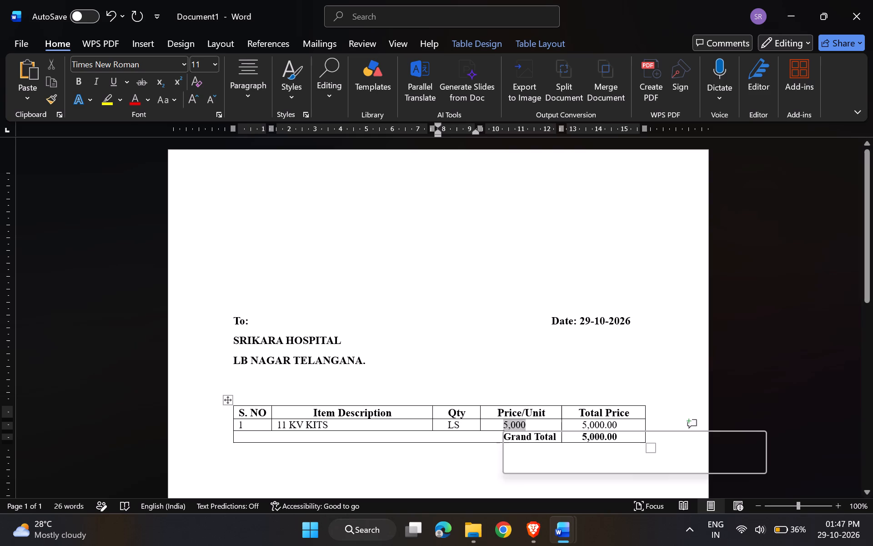
key("BackSpace")
type("12")
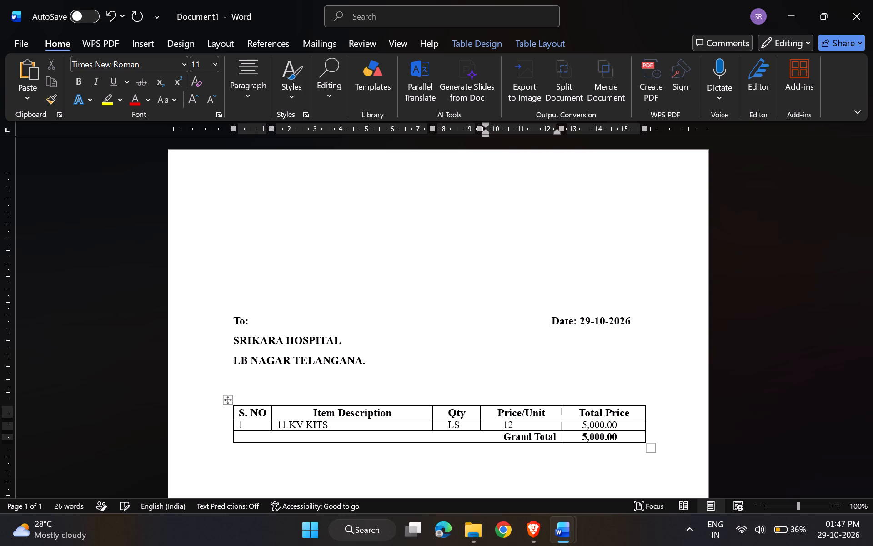
type(",000")
Change the 11 KV KITS row's Total Price to 12,000.00.
left_click_drag(627, 424, 593, 429)
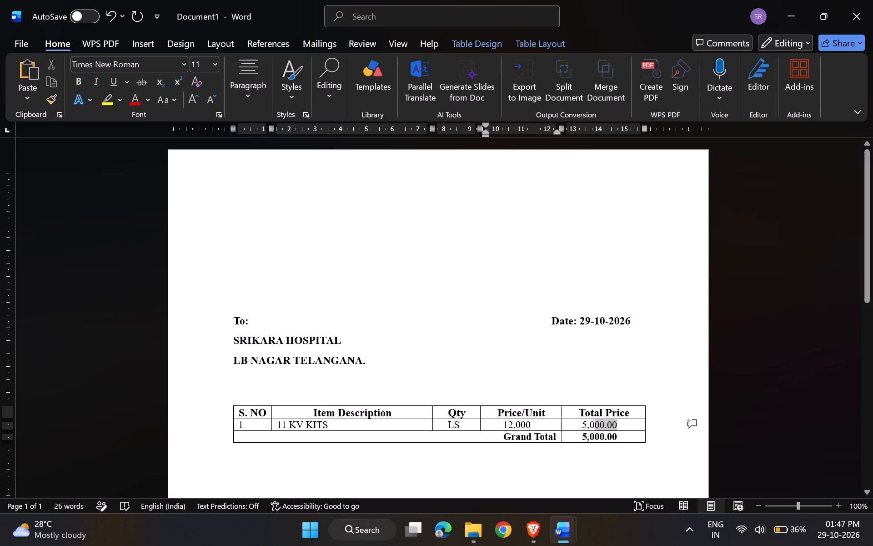
left_click_drag(593, 429, 582, 427)
key("BackSpace")
type("12")
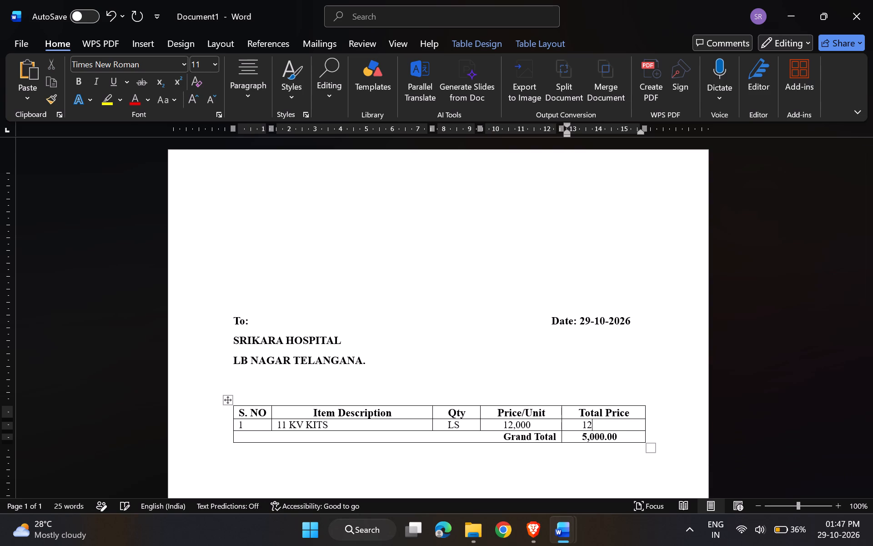
type(",000")
type(".00")
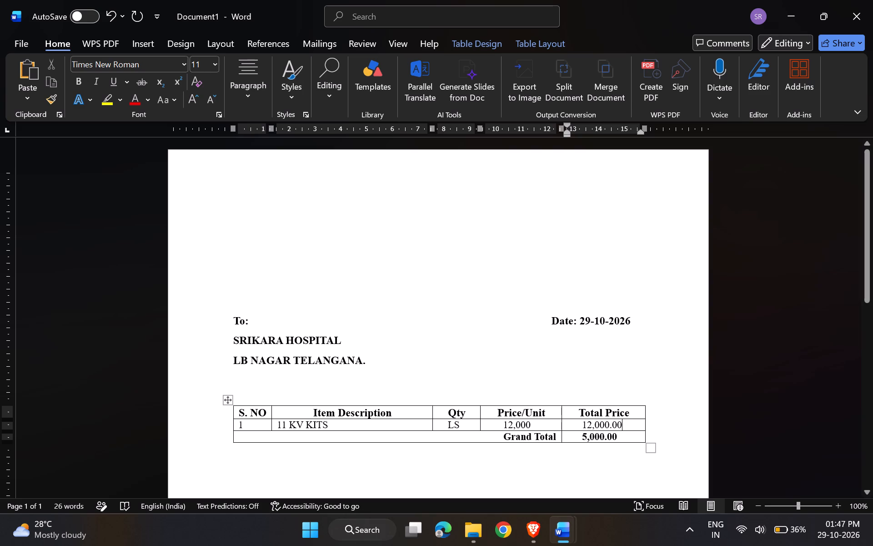
Change the Grand Total in the LB Nagar quotation's table to 12,000.00.
left_click_drag(627, 436, 582, 438)
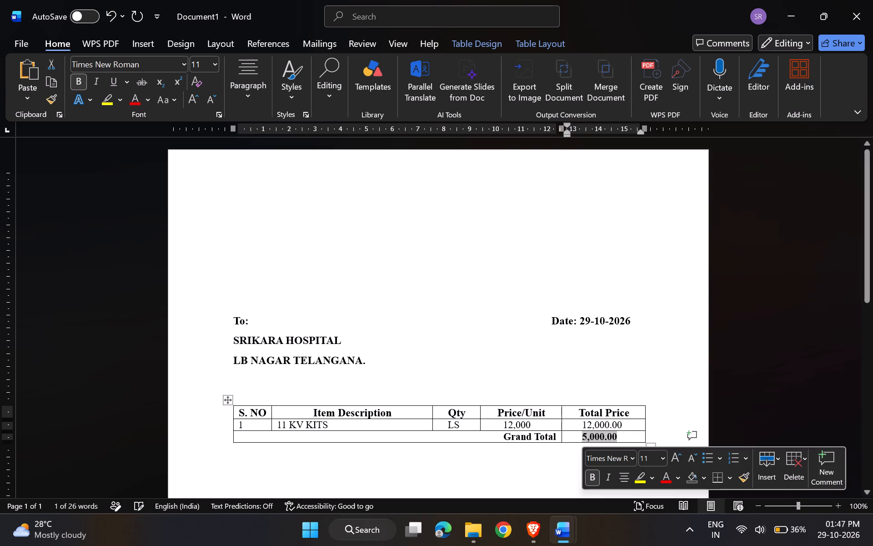
type("12")
type(".00")
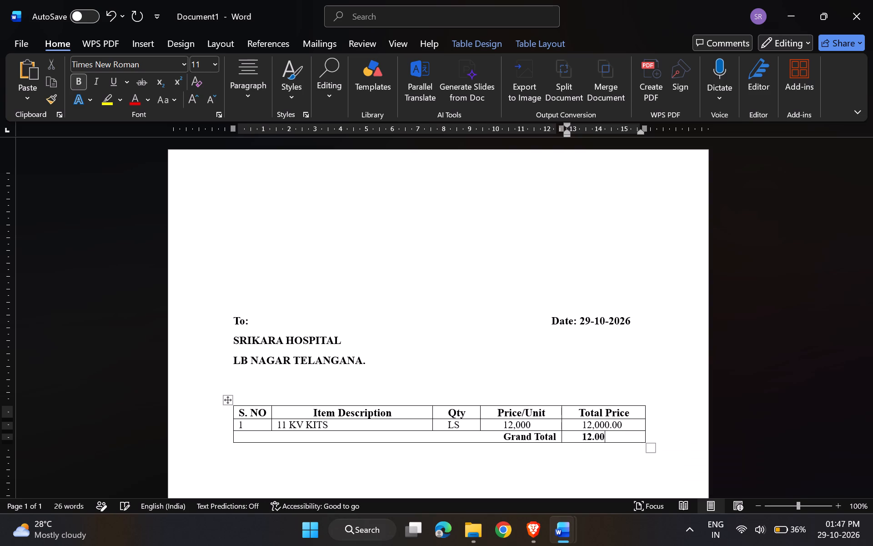
key("BackSpace")
key("BackSpace")
key("BackSpace")
type(",000")
type(".00")
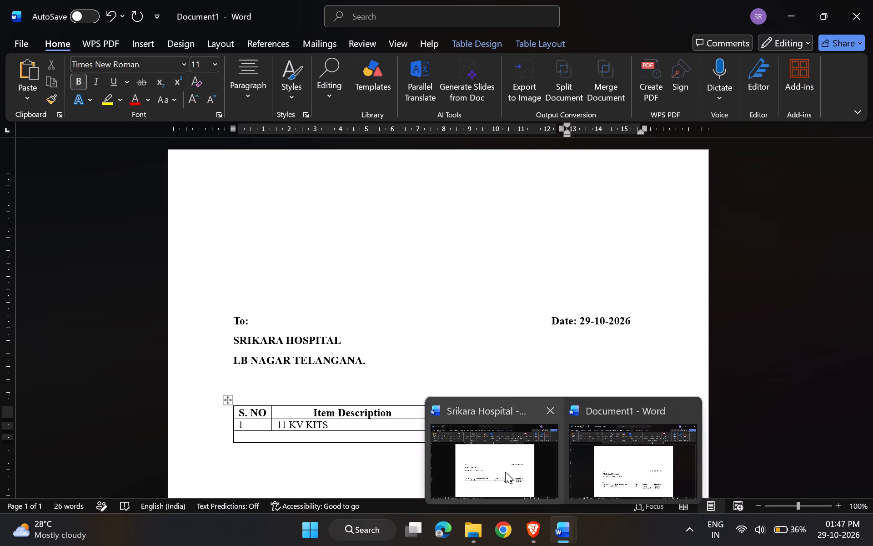
Switch to the Srikara Hospital Miyapur document and extend the row 1 item description to Earthing Resistance.
left_click(505, 472)
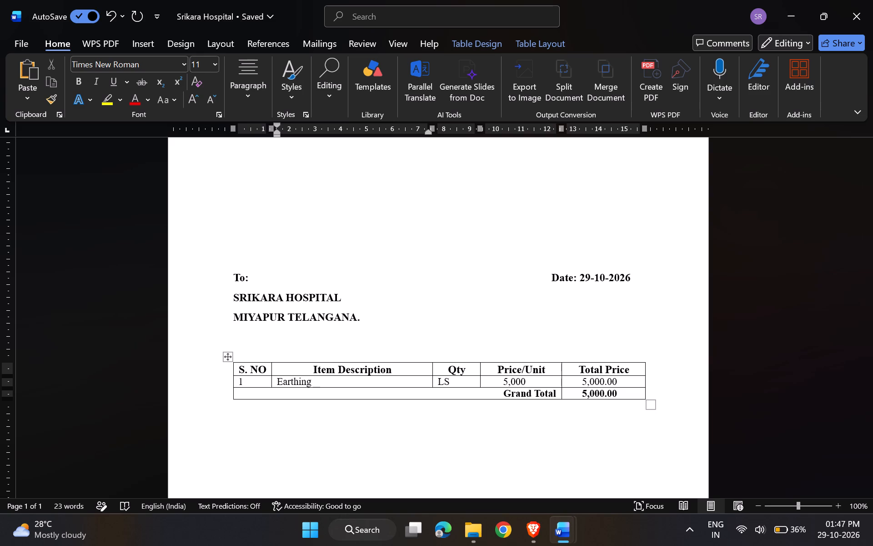
type("Re")
type("sis")
type("tance")
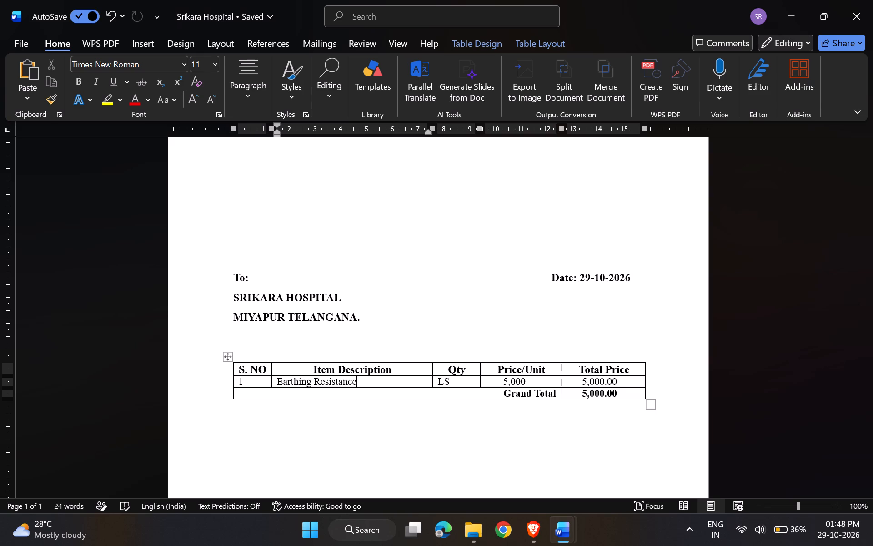
Insert one blank line above the To: line of the Miyapur quotation.
scroll(498, 374, "up", 1)
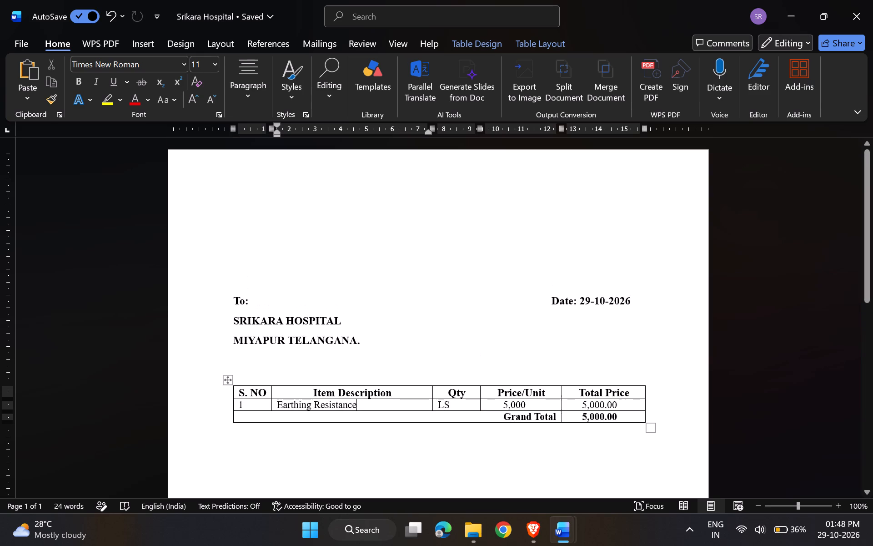
left_click(230, 301)
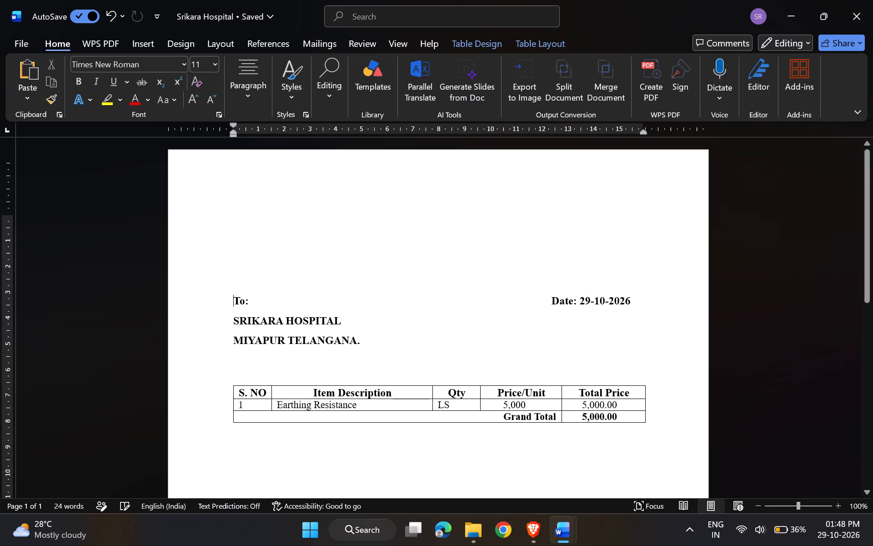
key("Return")
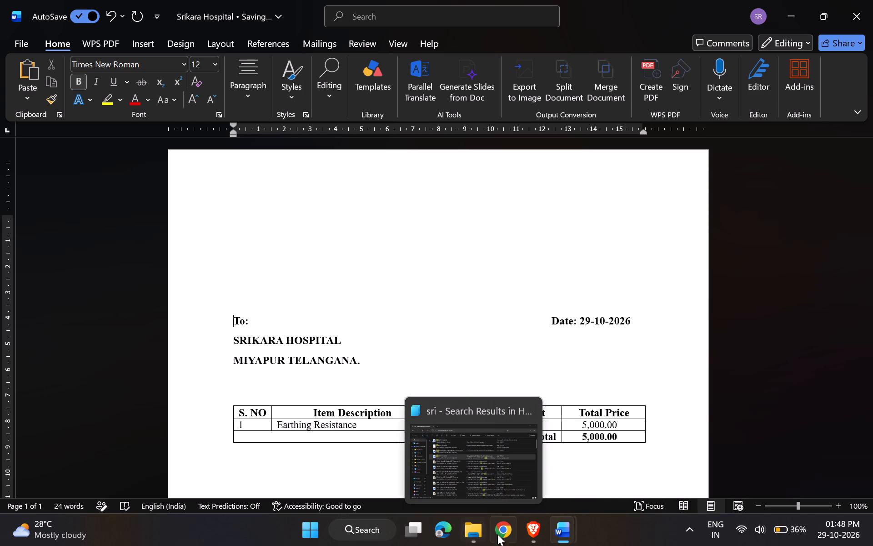
Find WhatsApp among the installed apps and launch it.
left_click(314, 524)
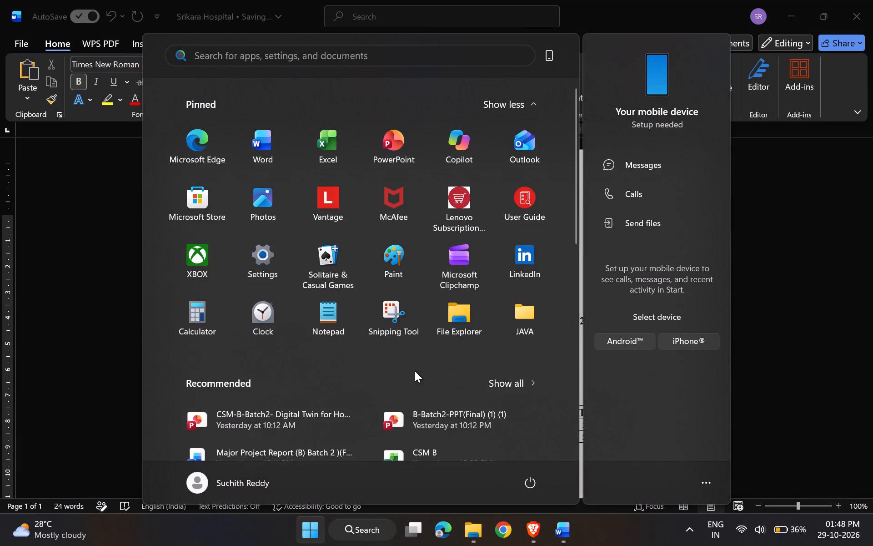
scroll(415, 371, "down", 2)
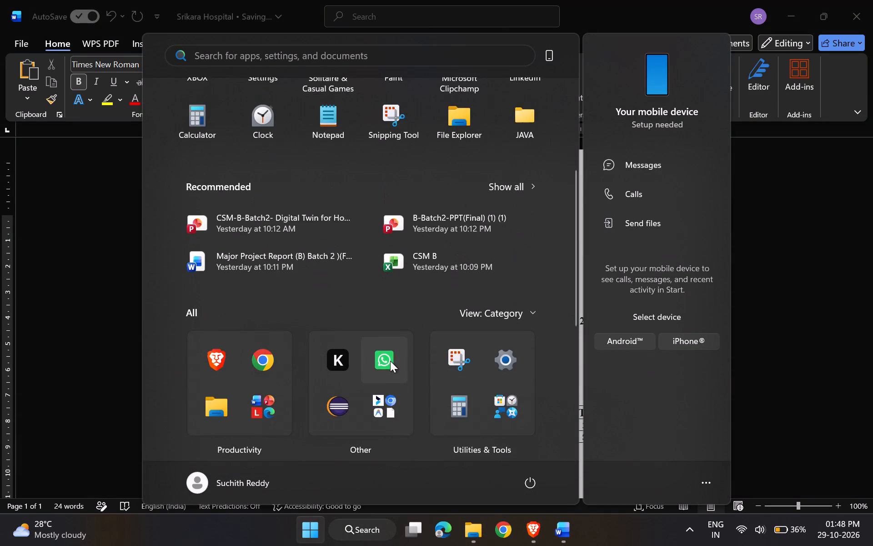
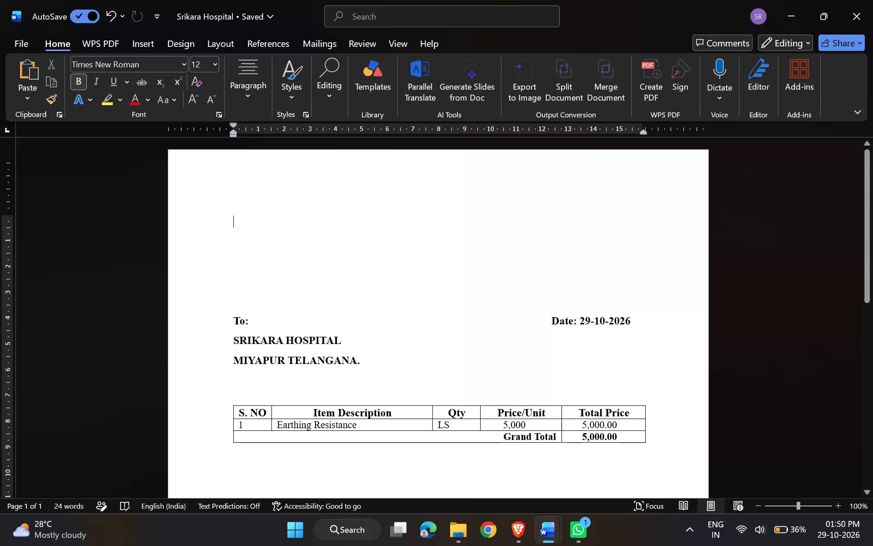
Paste the Sri Ramadevi Electricals letterhead image at the top of the Miyapur quotation and remove two blank lines above To:.
key("ctrl+v")
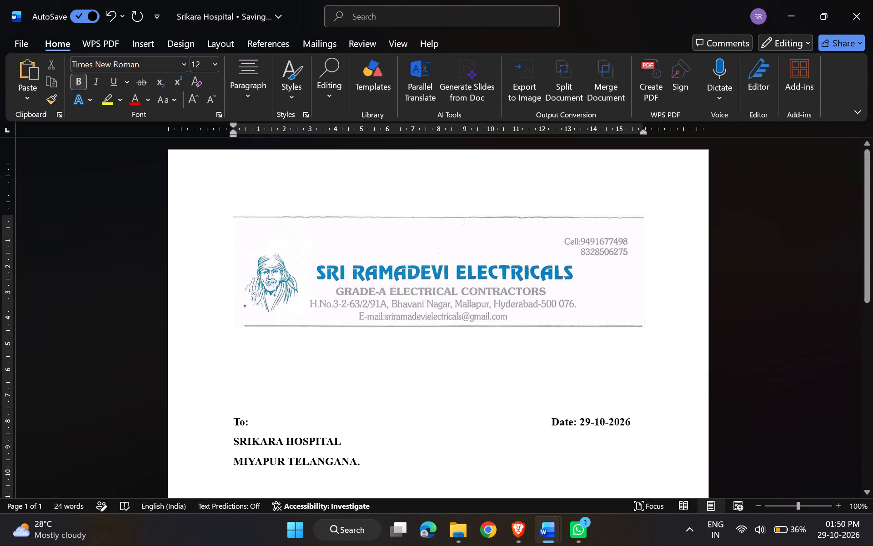
left_click(234, 418)
key("BackSpace")
key("BackSpace")
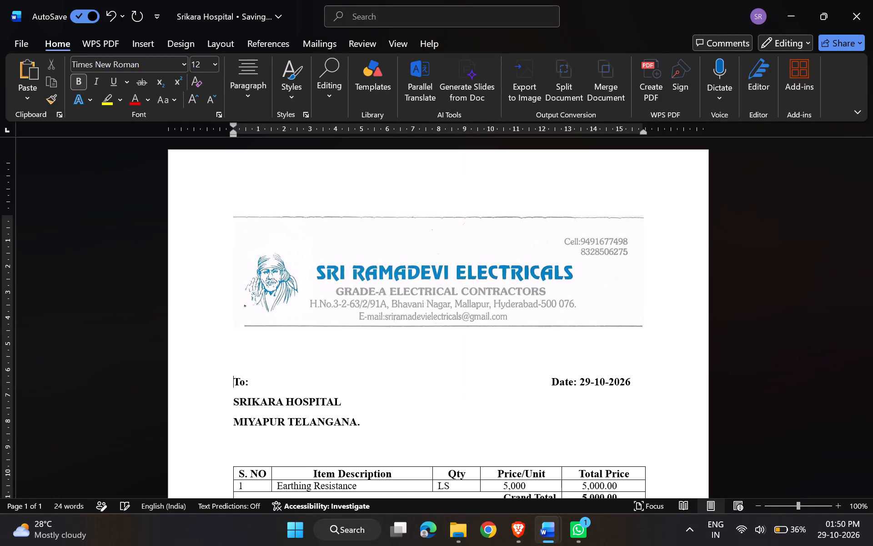
Add a separate line reading "Ref:" directly above the To: line of the Miyapur quotation.
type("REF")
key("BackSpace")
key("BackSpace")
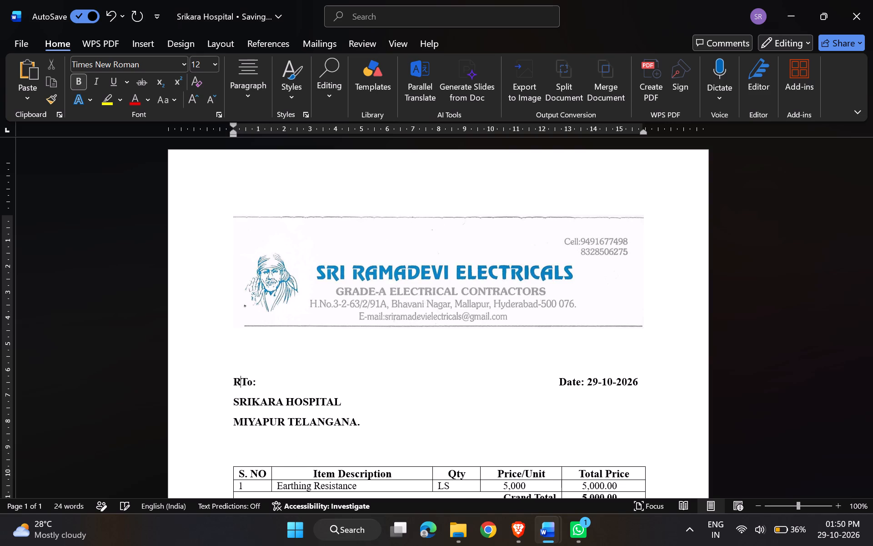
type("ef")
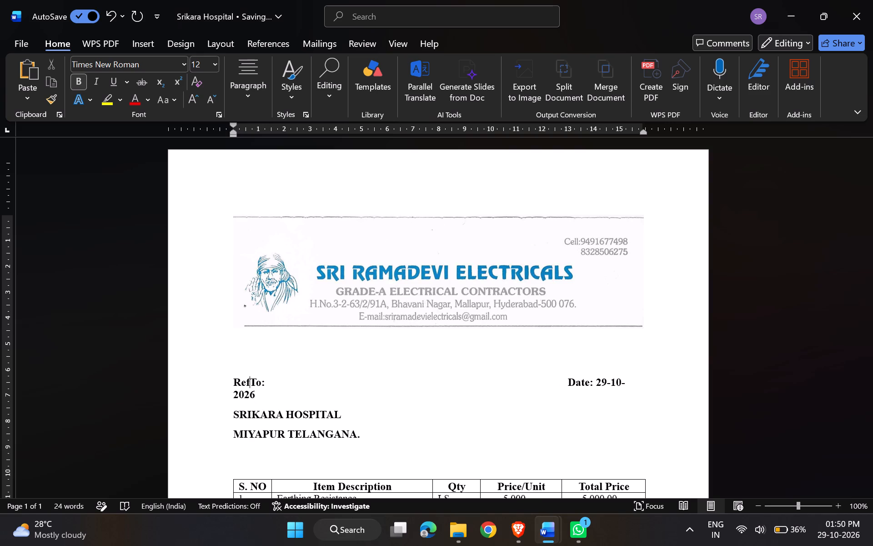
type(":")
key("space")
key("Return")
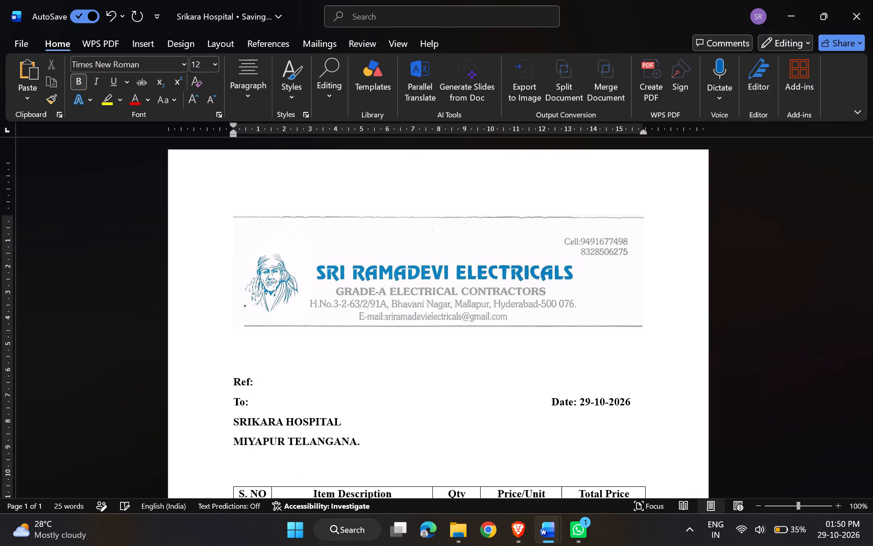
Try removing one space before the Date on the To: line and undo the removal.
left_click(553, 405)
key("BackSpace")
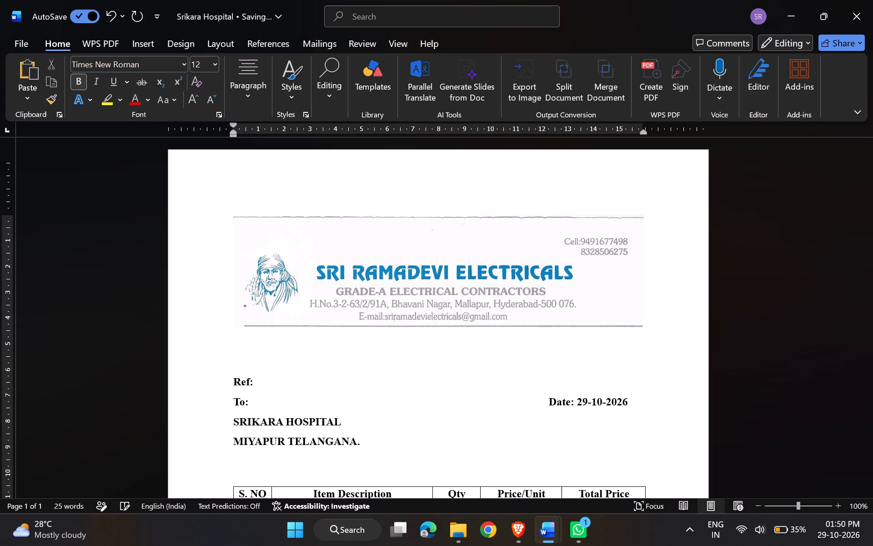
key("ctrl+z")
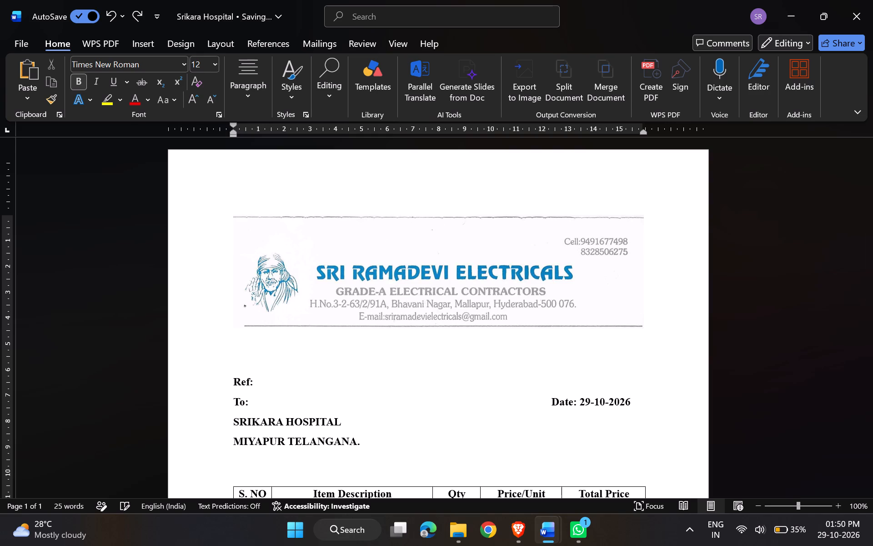
Switch from the Miyapur quotation to WhatsApp.
scroll(553, 405, "down", 1)
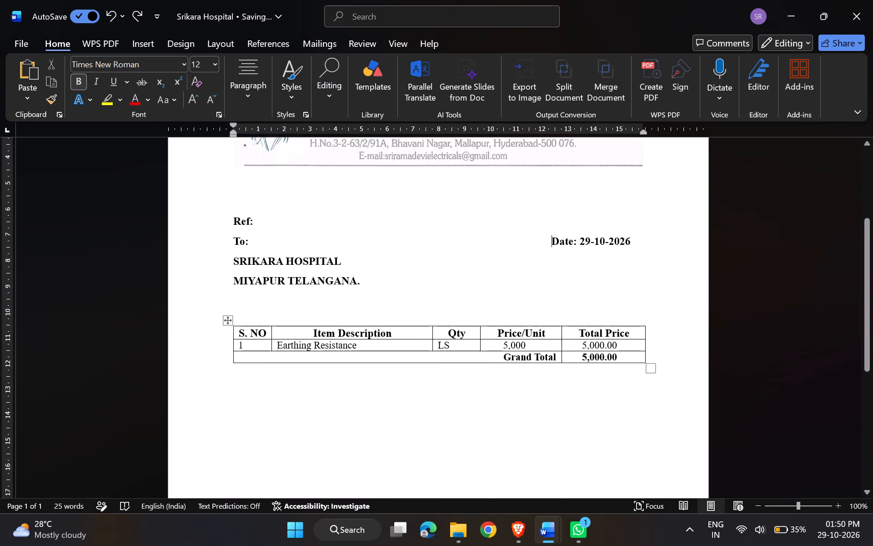
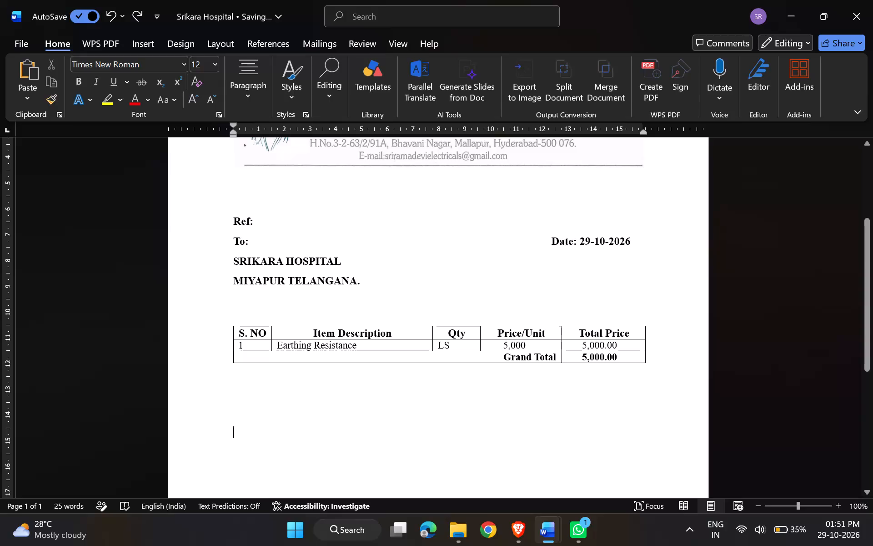
Paste the copied company stamp and signature image below the Miyapur quotation's table, indented with ten tab stops.
key("Tab")
key("Tab")
key("Tab")
key("Tab")
key("Tab")
key("Tab")
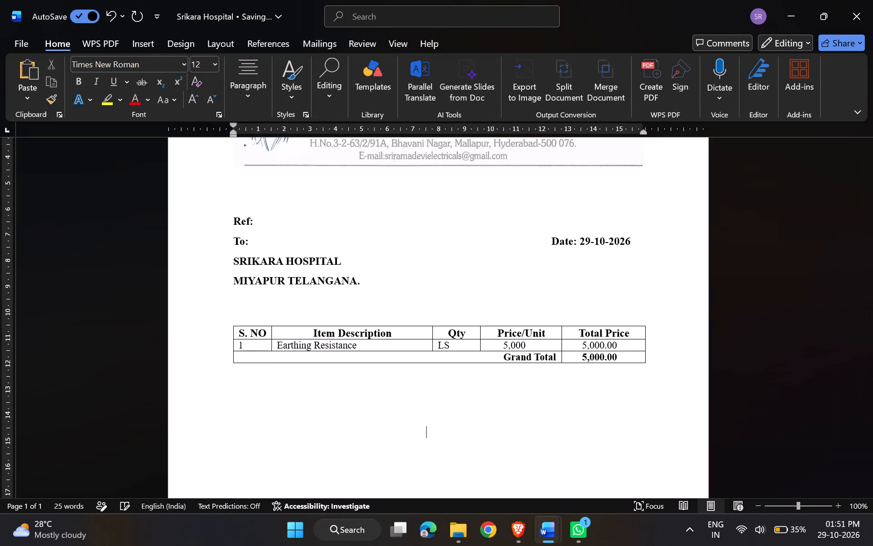
key("Tab")
key("Tab")
key("Tab")
key("Tab")
key("ctrl+v")
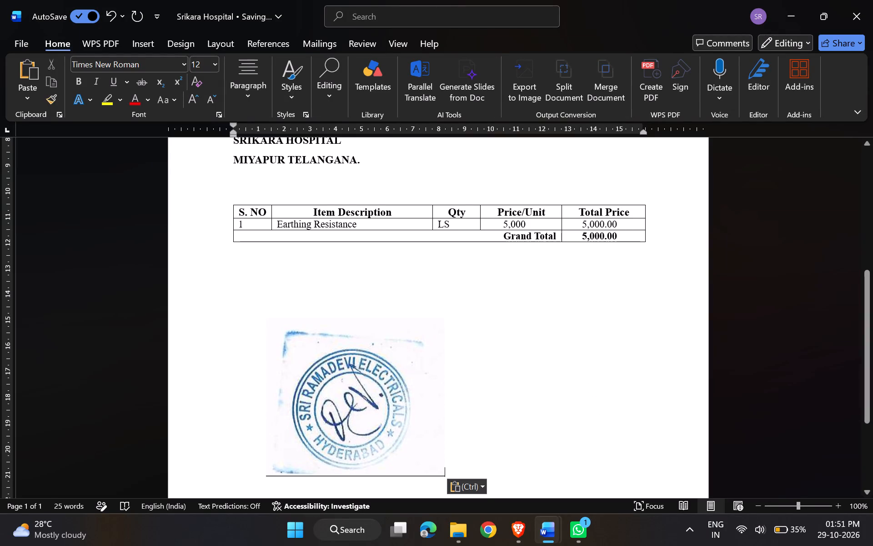
Shrink the pasted stamp image proportionally to about two thirds of its size.
left_click(334, 387)
left_click_drag(443, 478, 406, 454)
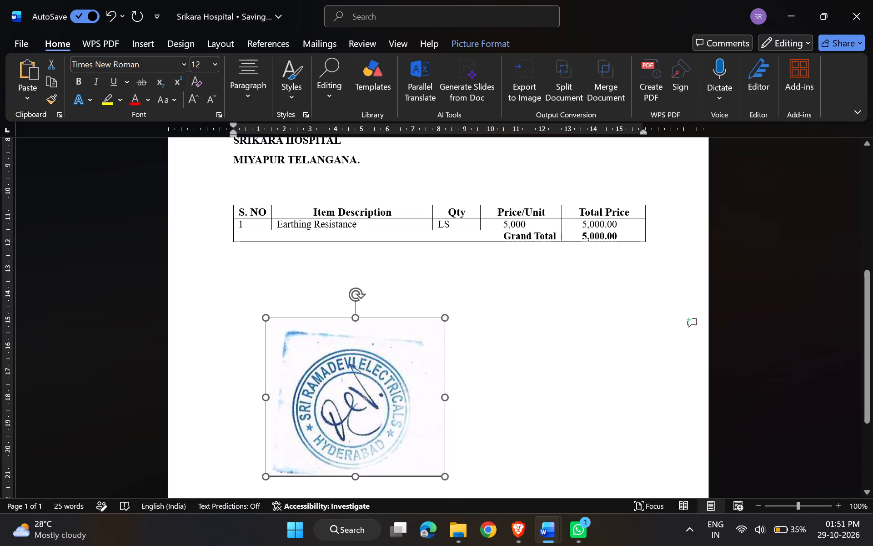
left_click_drag(406, 454, 367, 423)
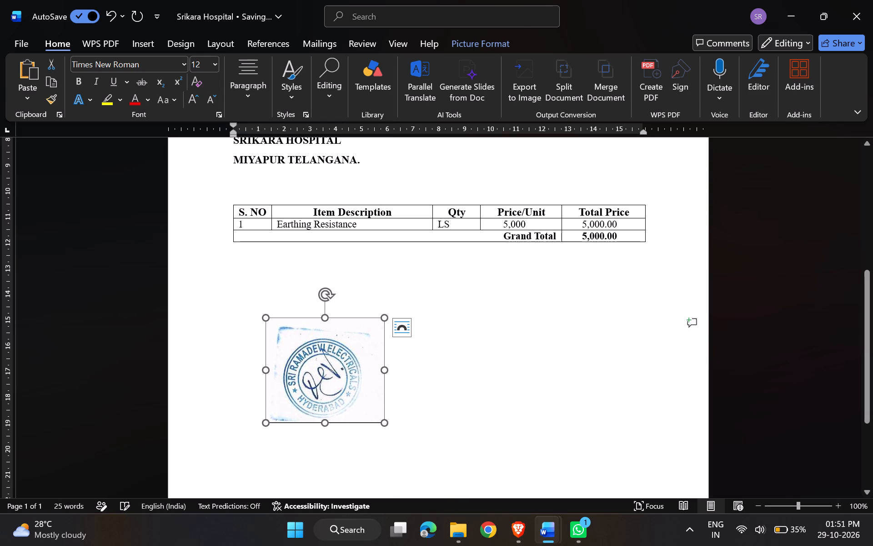
key("Tab")
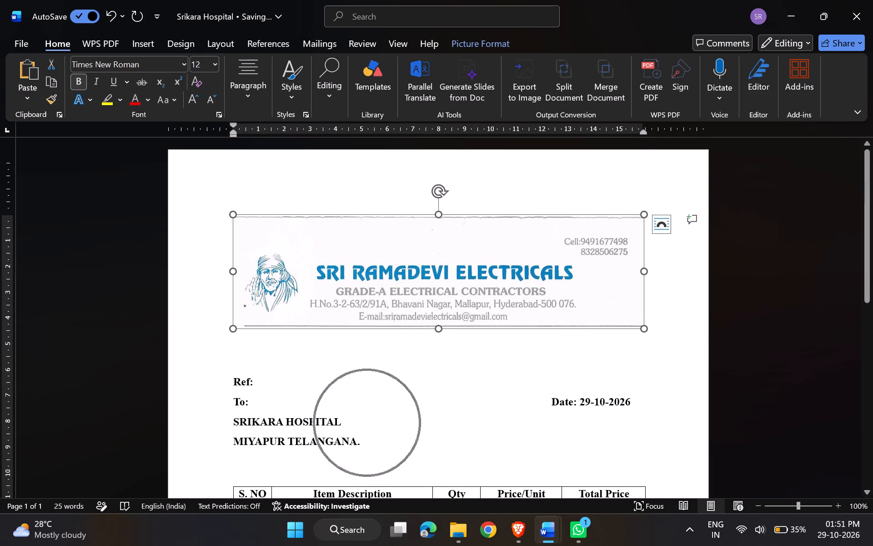
scroll(367, 423, "down", 3)
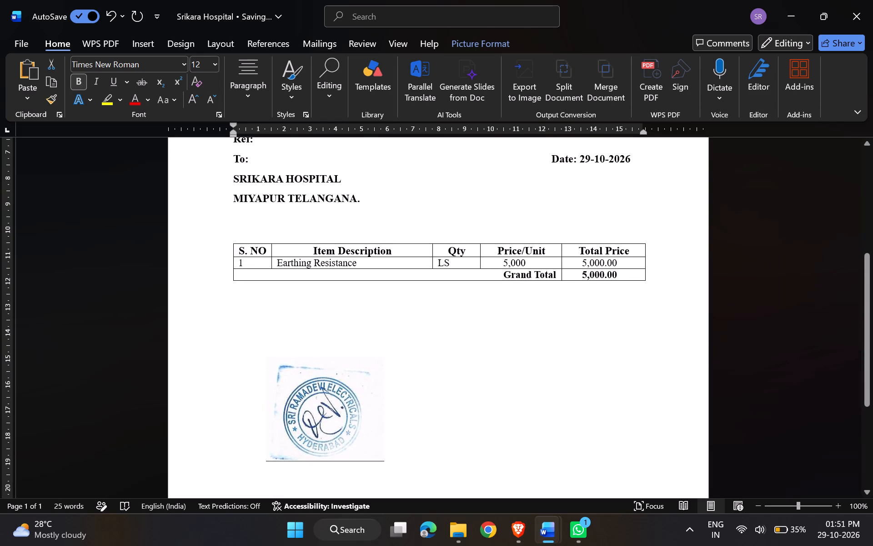
Shift the company stamp image below the table across to the page's right side using spacing and indents.
left_click(261, 373)
key("space")
key("space")
key("space")
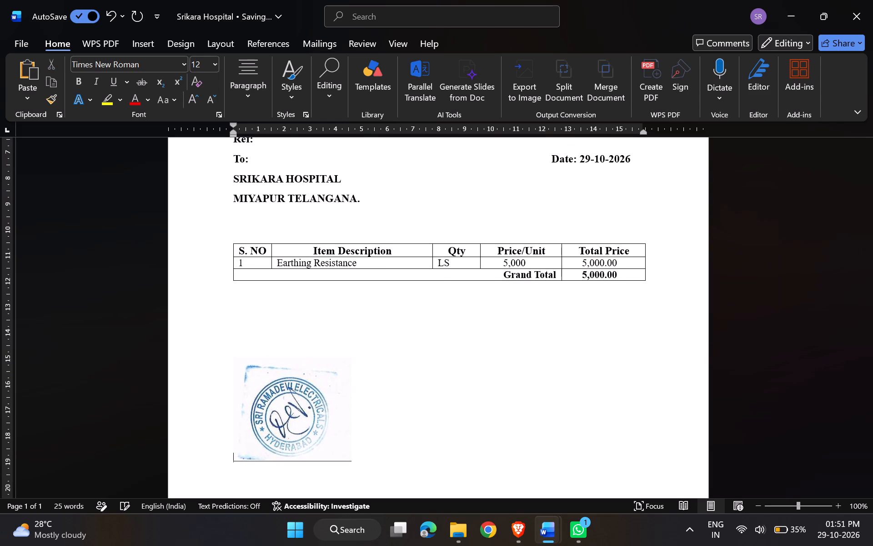
key("space")
key("space")
key("space")
key("space")
key("Tab")
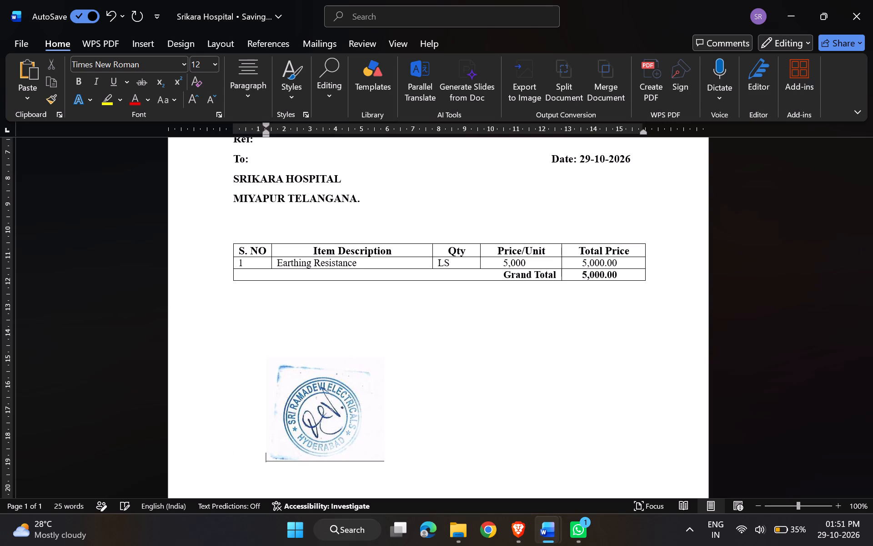
key("Tab")
key("Tab")
key("Tab")
key("Tab")
key("Tab")
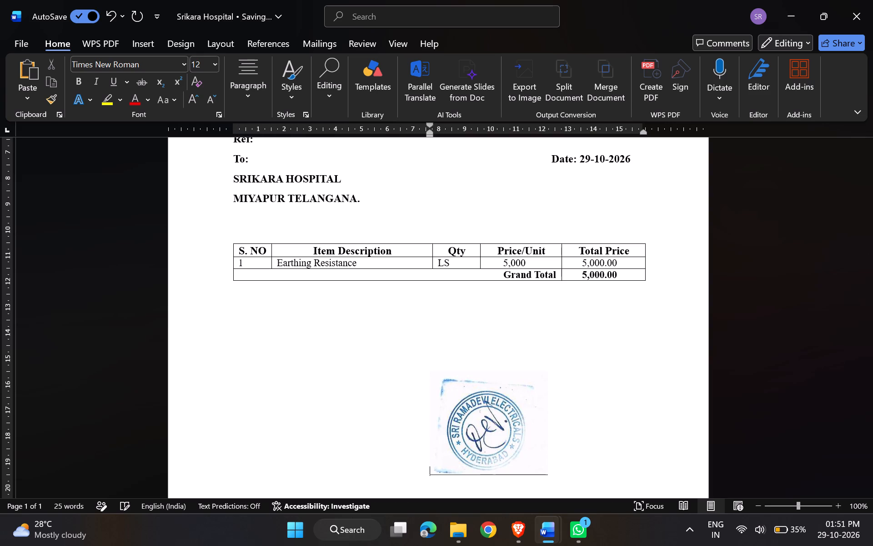
key("BackSpace")
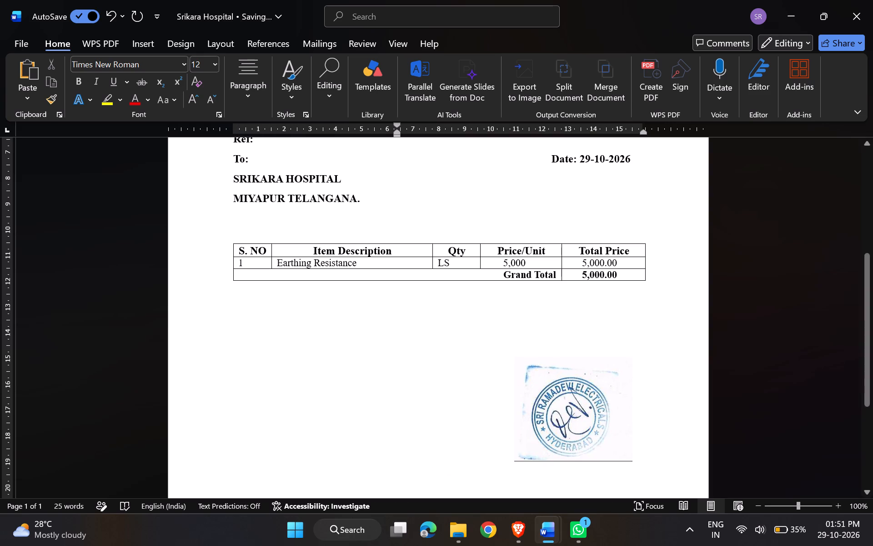
Shrink the stamp image slightly, keeping its proportions.
left_click(561, 435)
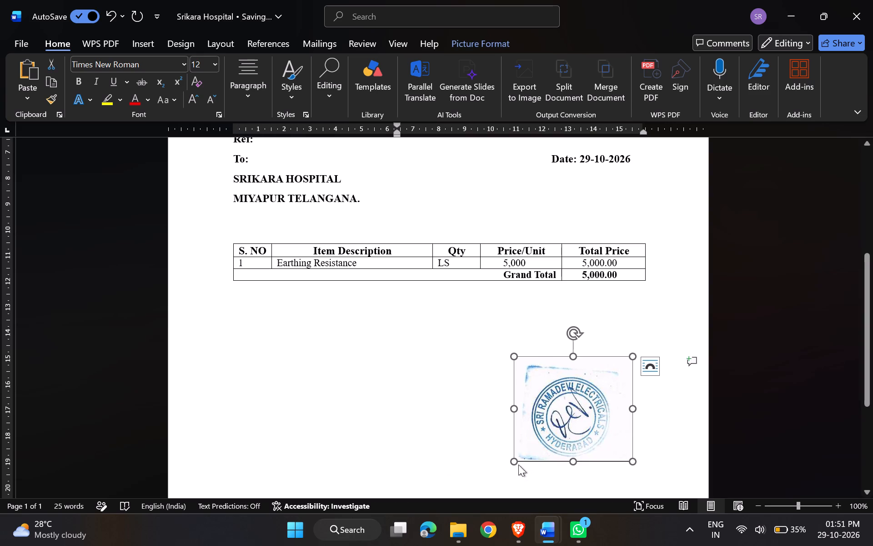
left_click_drag(515, 463, 538, 447)
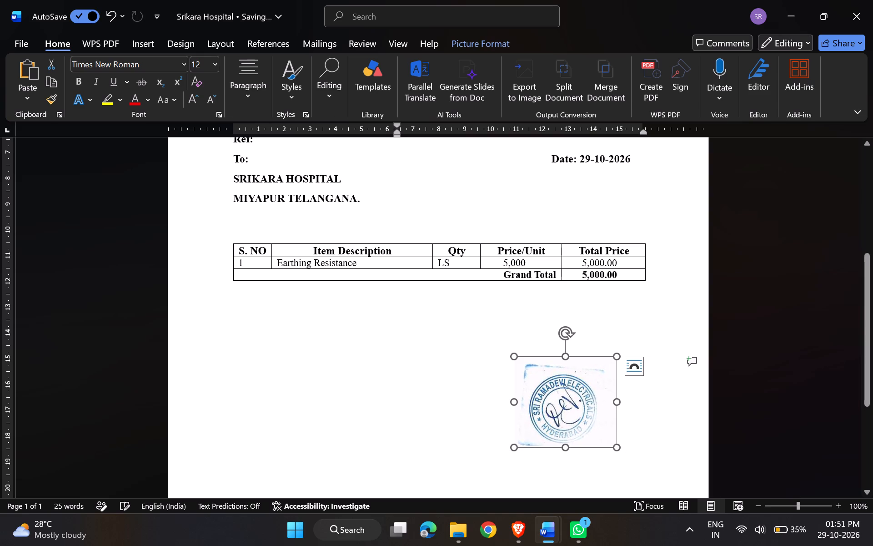
Nudge the stamp image further toward the right page margin with eight leading spaces.
left_click_drag(549, 415, 630, 378)
left_click(586, 386)
left_click_drag(586, 386, 603, 378)
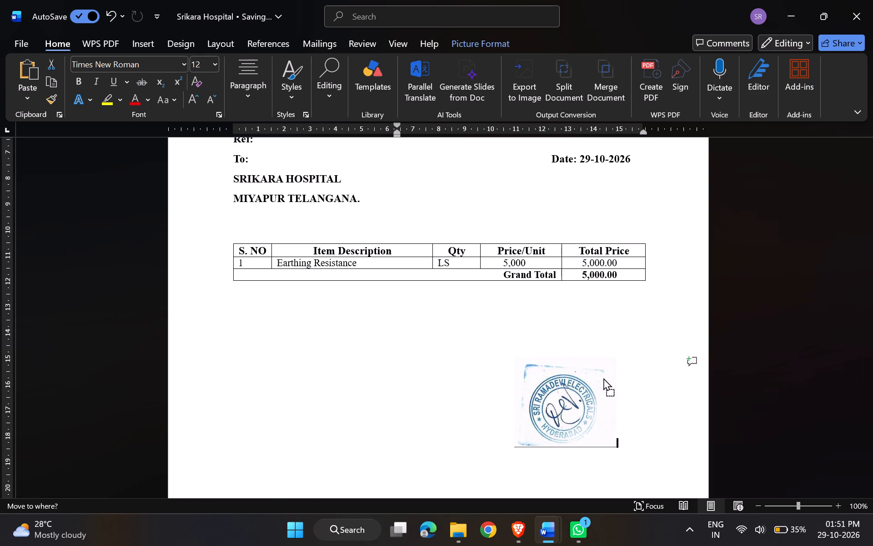
left_click_drag(603, 378, 607, 376)
key("space")
key("space")
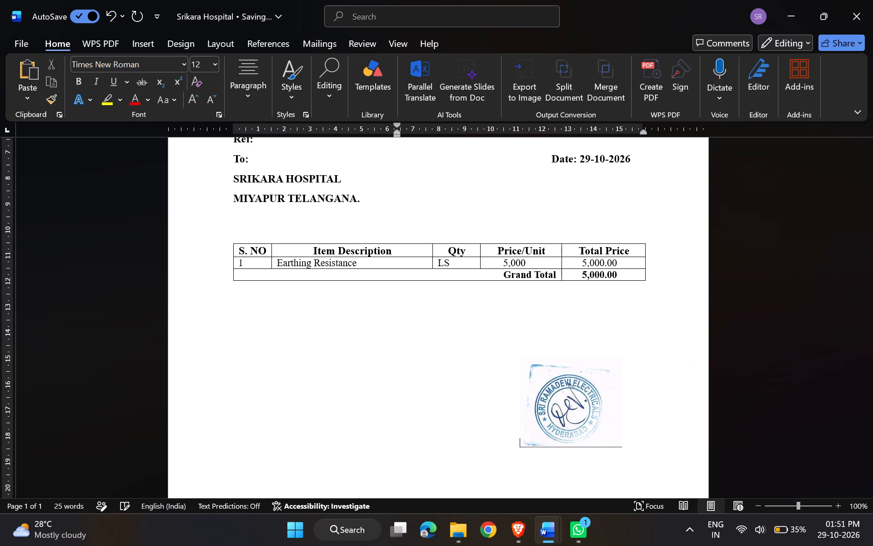
key("space")
key("space")
key("space")
key("space")
key("space")
key("space")
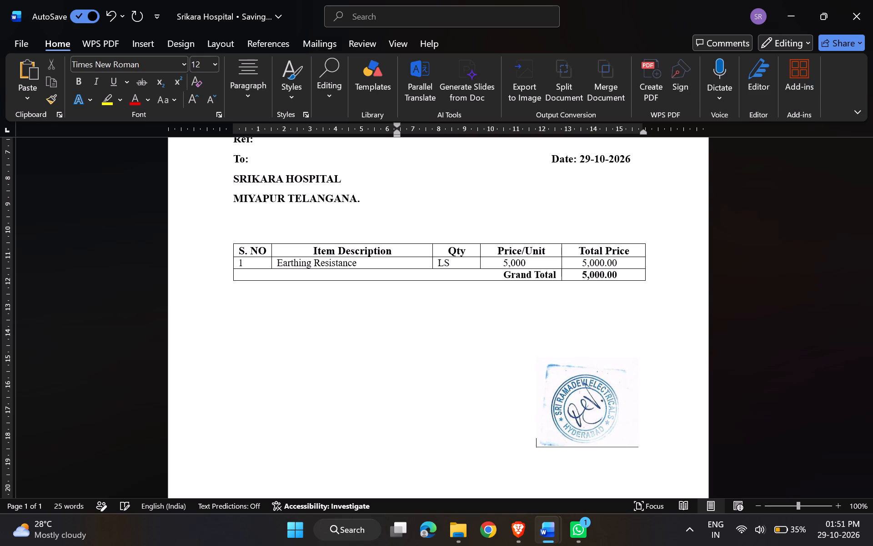
Shrink the stamp image a second time, keeping its proportions.
left_click(556, 420)
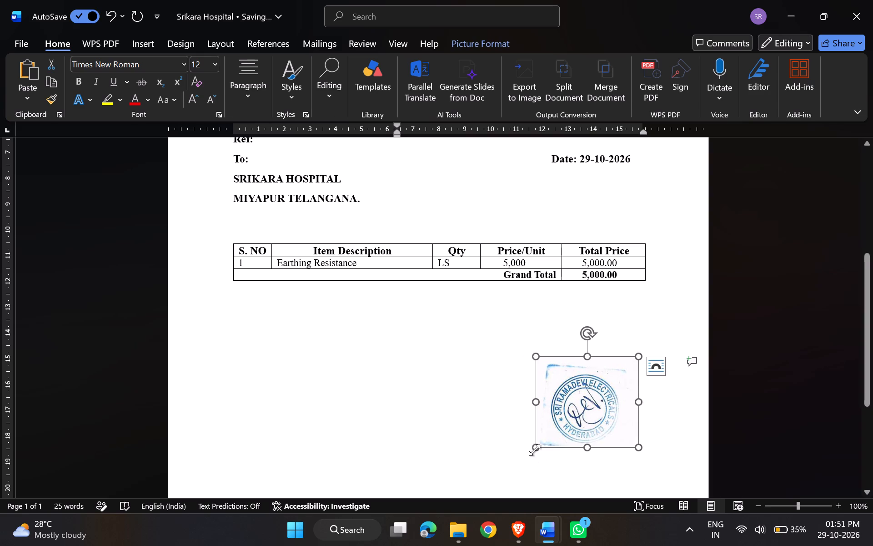
left_click_drag(534, 450, 551, 432)
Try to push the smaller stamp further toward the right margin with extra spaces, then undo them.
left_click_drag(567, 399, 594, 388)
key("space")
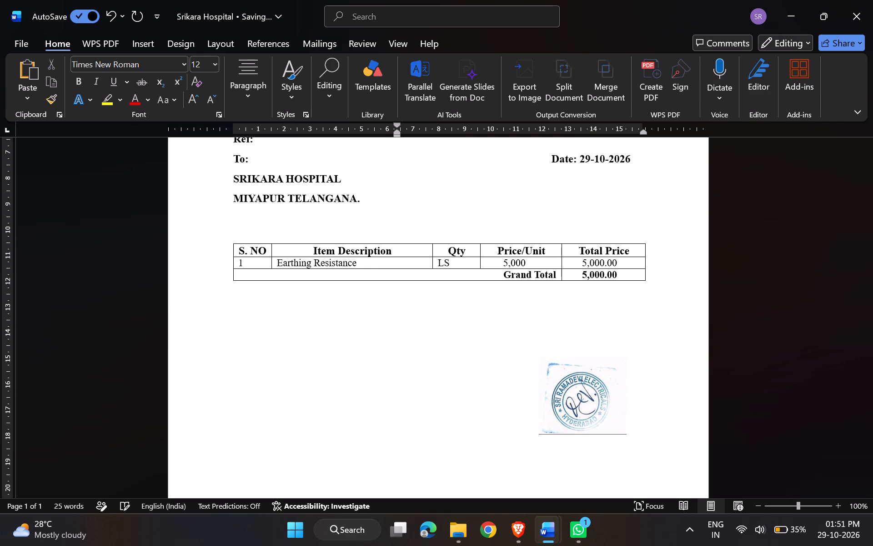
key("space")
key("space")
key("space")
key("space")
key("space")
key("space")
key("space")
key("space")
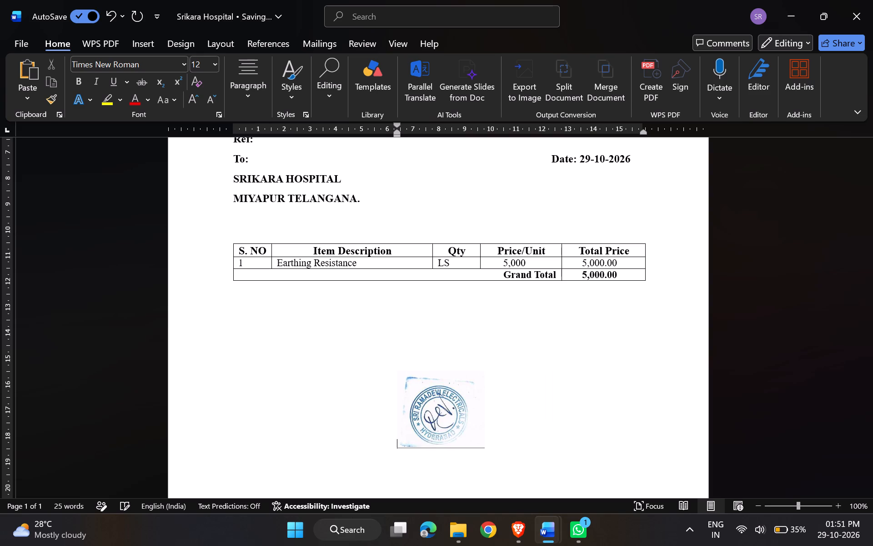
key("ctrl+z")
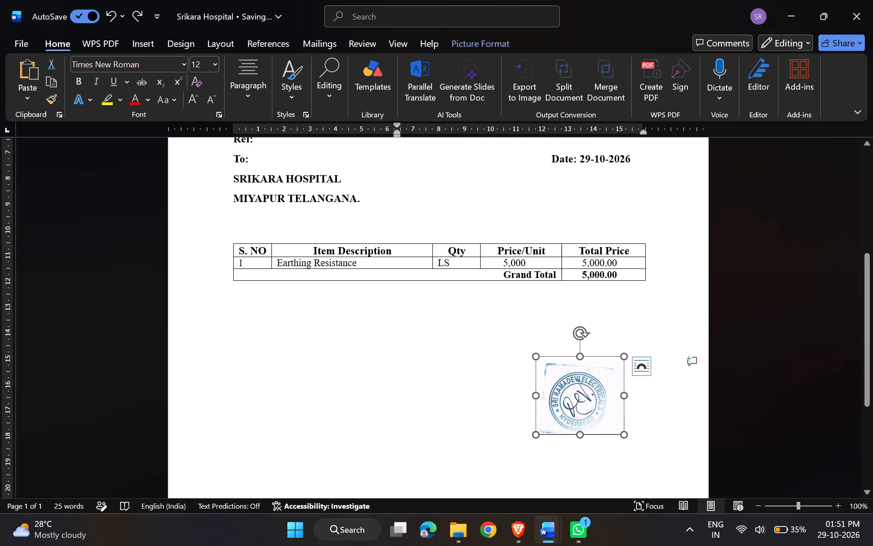
Review the Miyapur quotation's full page layout, from the letterhead down to the stamp.
left_click(412, 354)
scroll(412, 354, "right", 2)
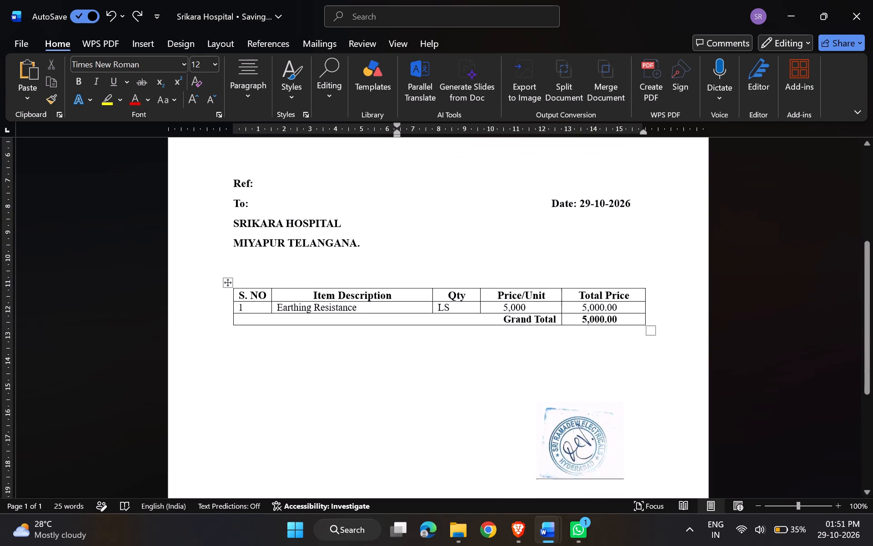
scroll(412, 354, "right", 1)
scroll(412, 354, "down", 5, "ctrl")
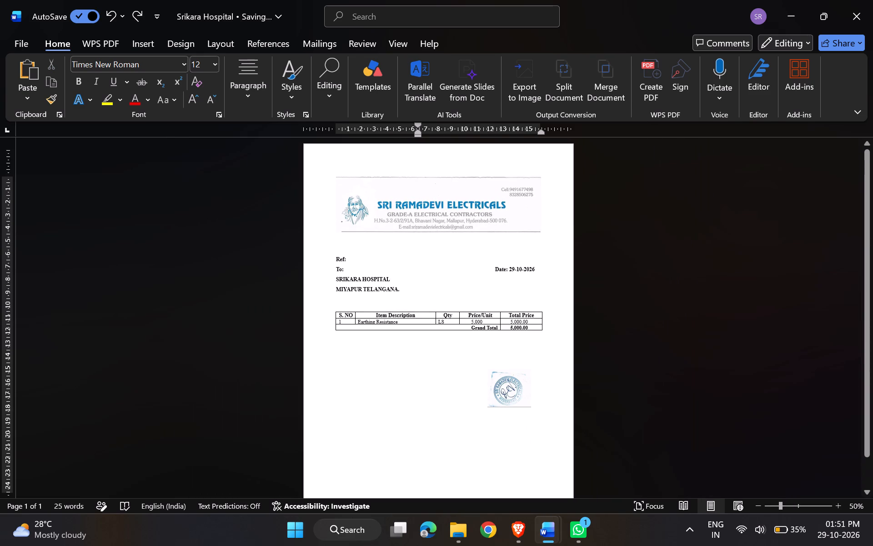
scroll(412, 354, "up", 3, "ctrl")
scroll(412, 354, "down", 2, "ctrl")
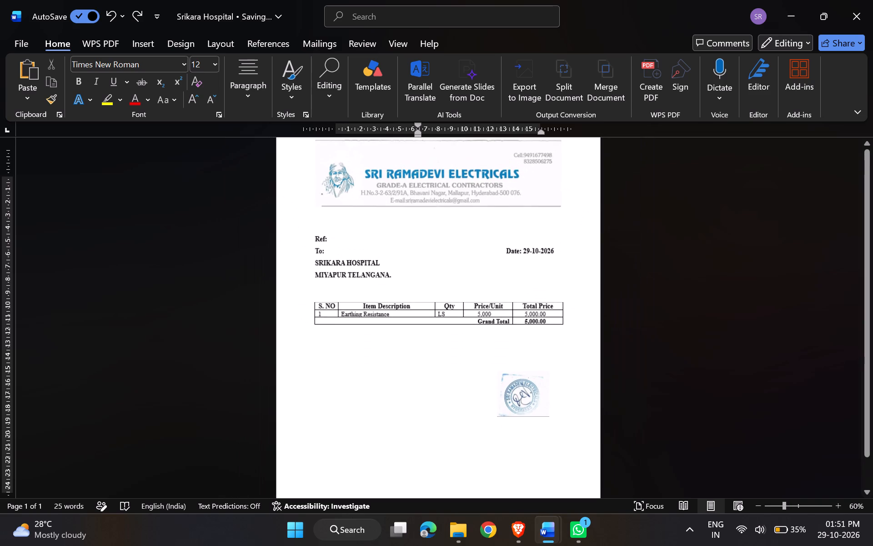
scroll(420, 200, "up", 1)
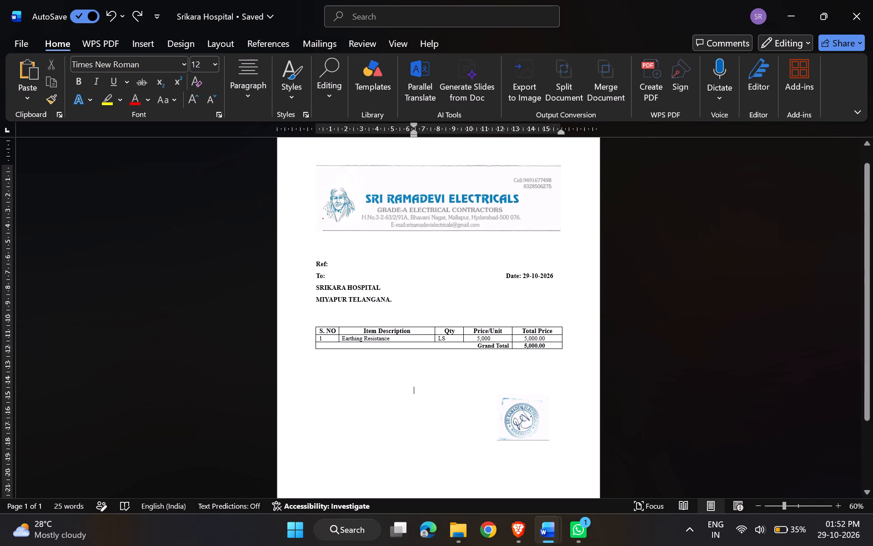
scroll(420, 200, "up", 1)
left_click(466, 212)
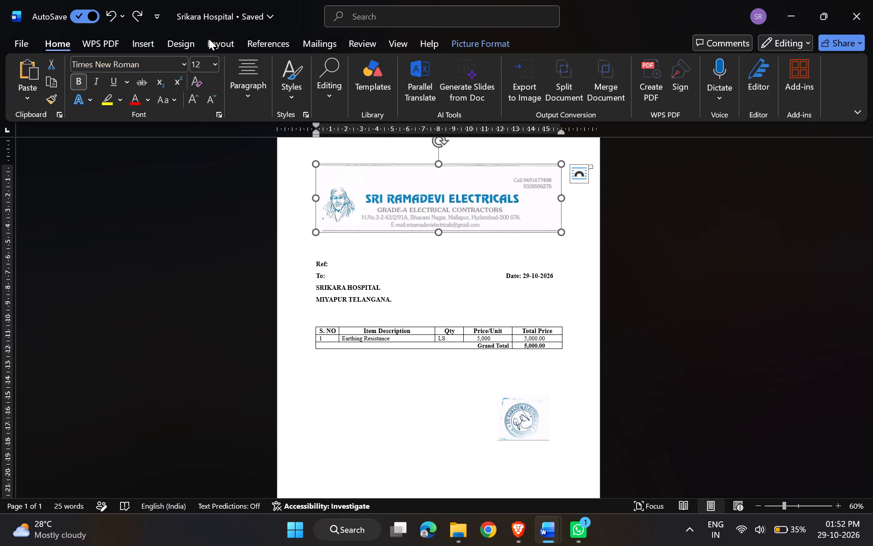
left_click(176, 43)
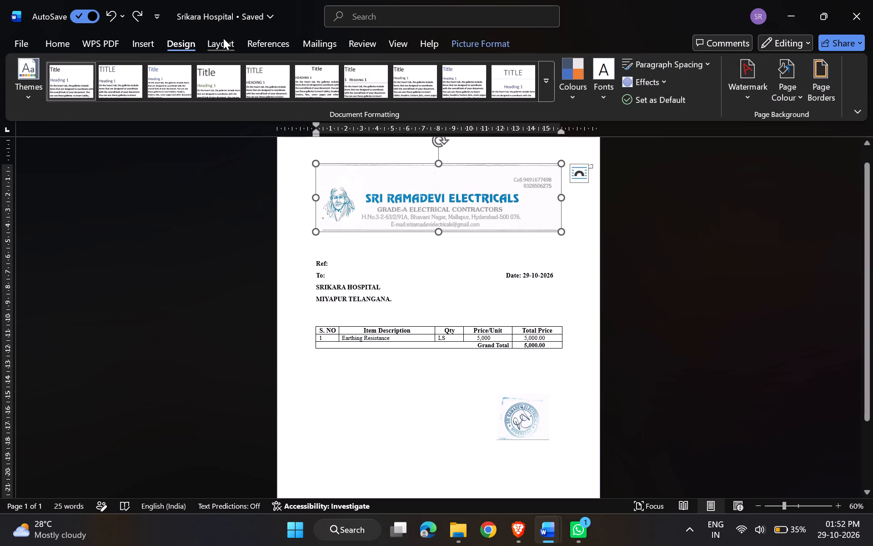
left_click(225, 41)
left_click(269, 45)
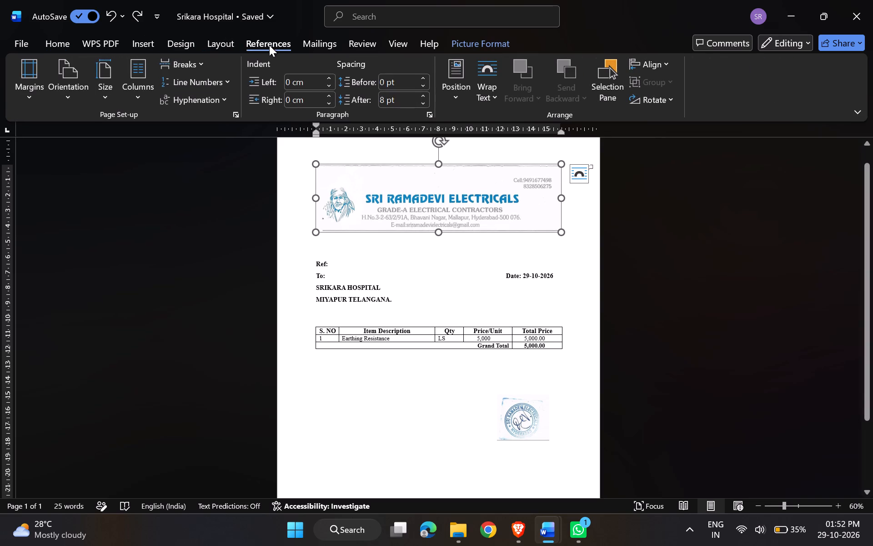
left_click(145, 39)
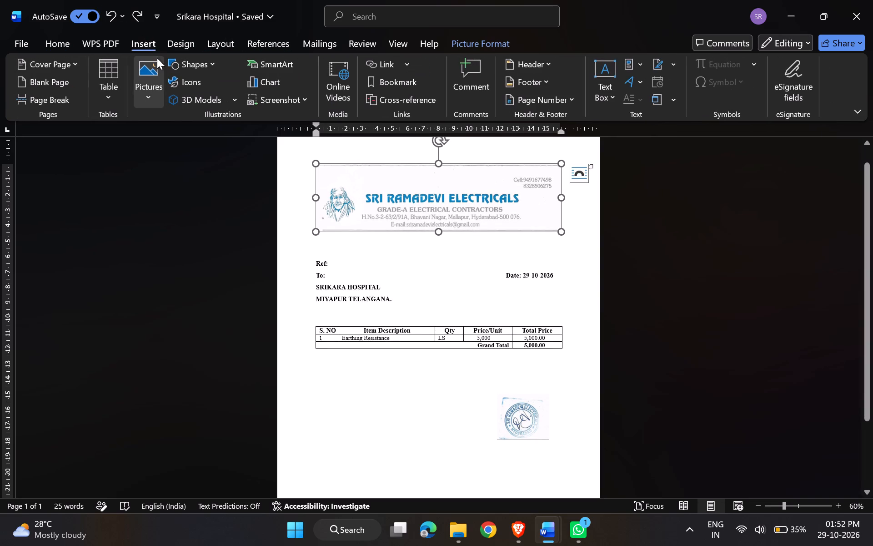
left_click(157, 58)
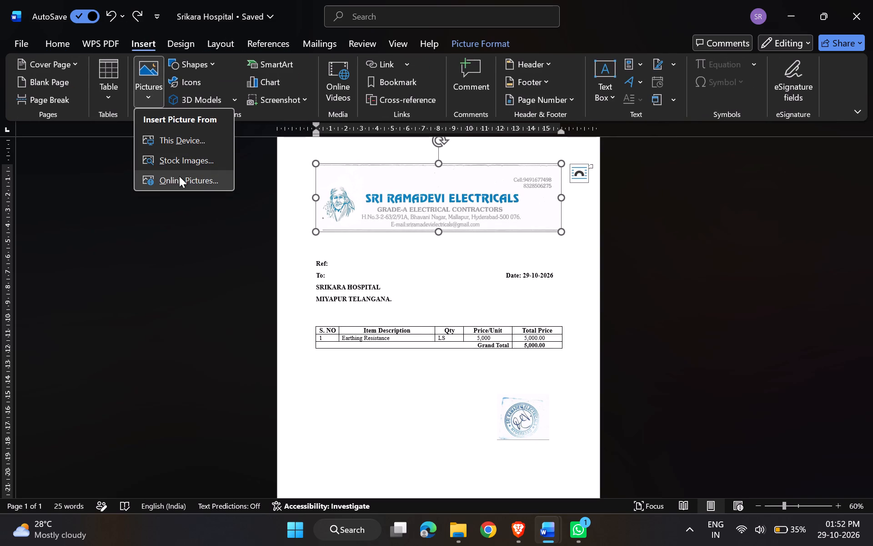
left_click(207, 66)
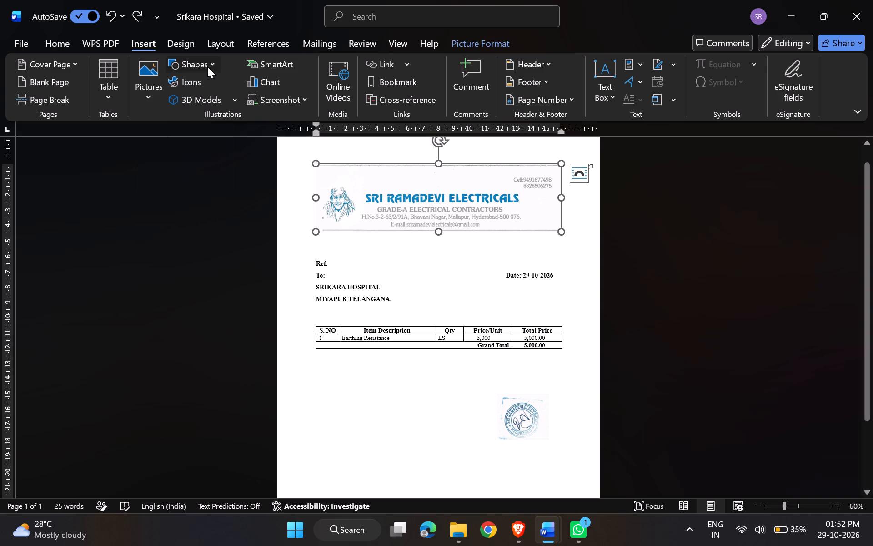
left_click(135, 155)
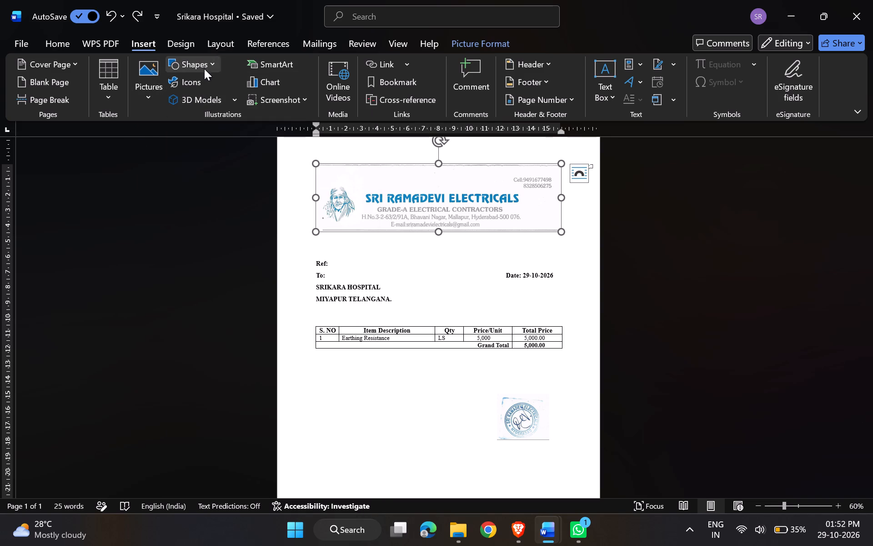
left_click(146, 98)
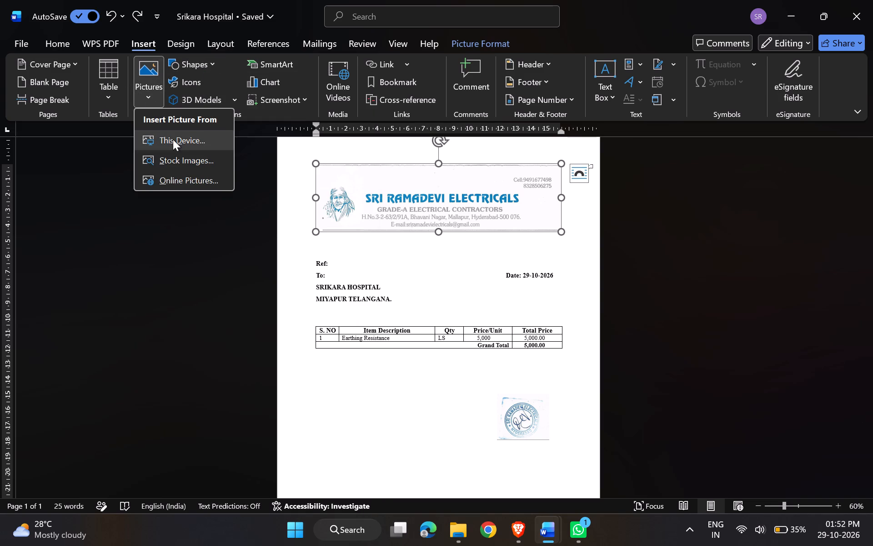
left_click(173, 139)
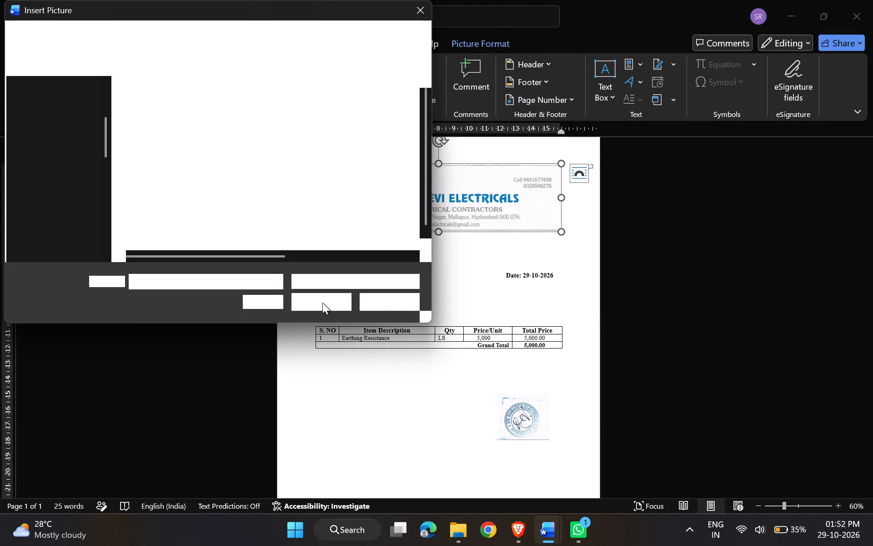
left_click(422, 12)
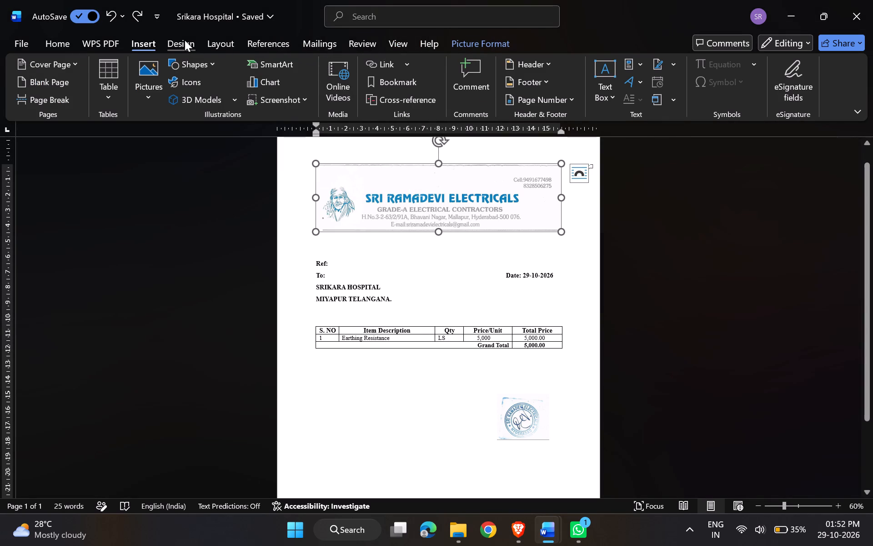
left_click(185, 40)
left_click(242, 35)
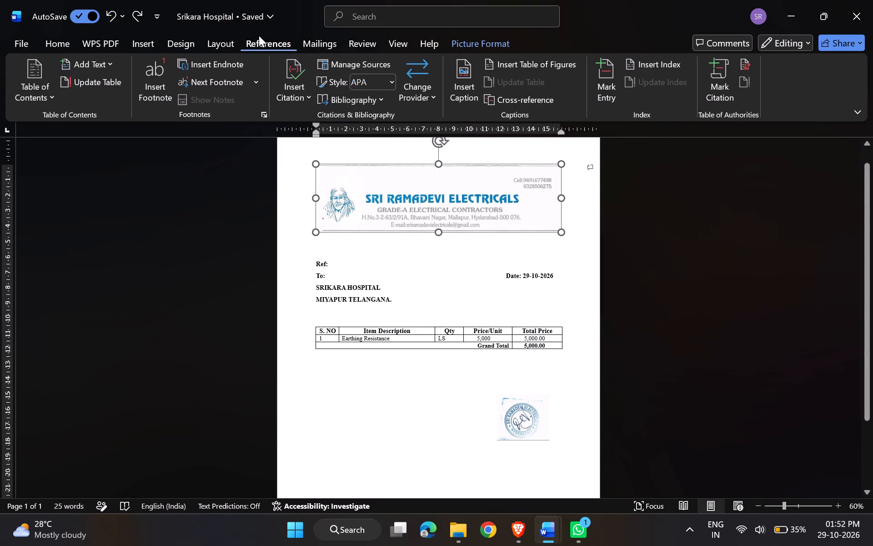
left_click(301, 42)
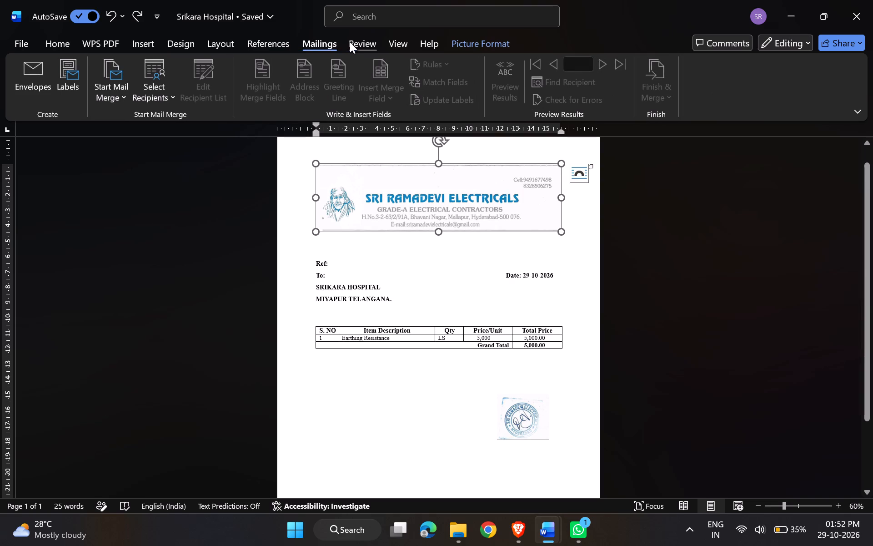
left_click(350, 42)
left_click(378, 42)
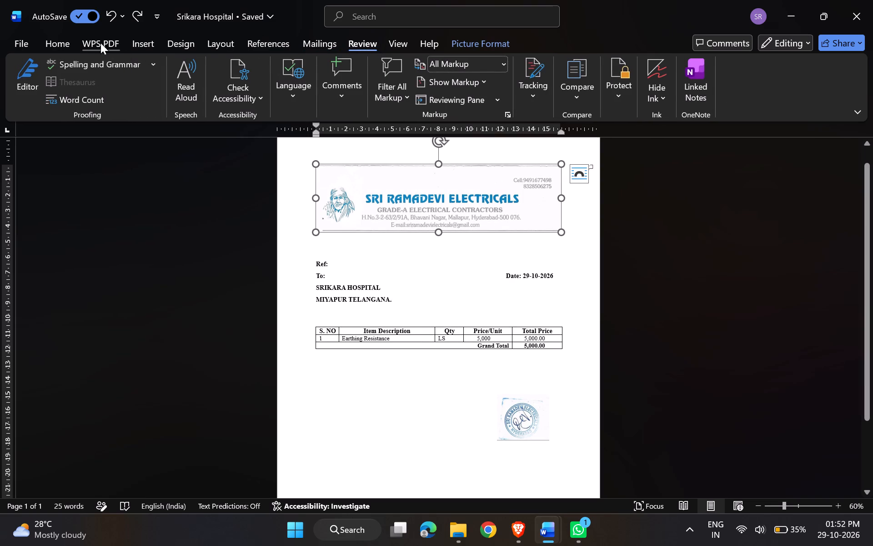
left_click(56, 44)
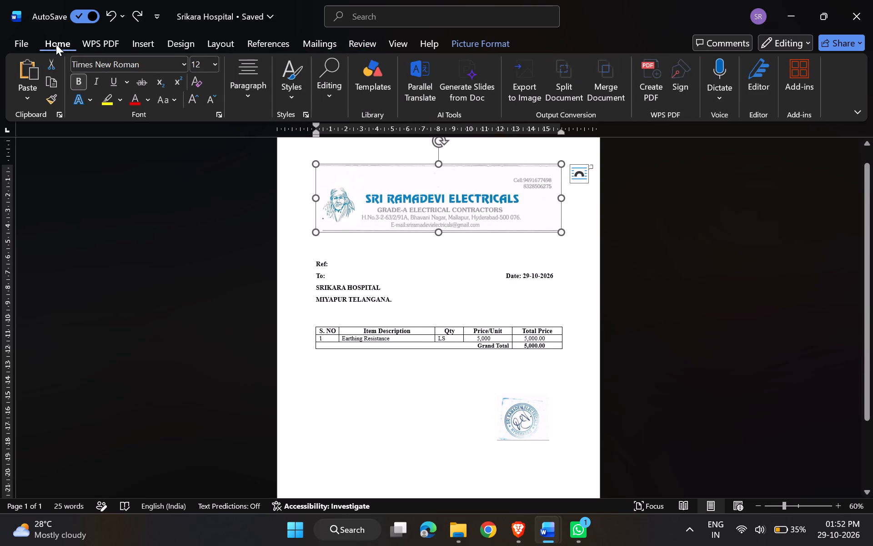
Try the second preset picture style on the letterhead image, then apply the first preset, a white frame.
double_click(340, 196)
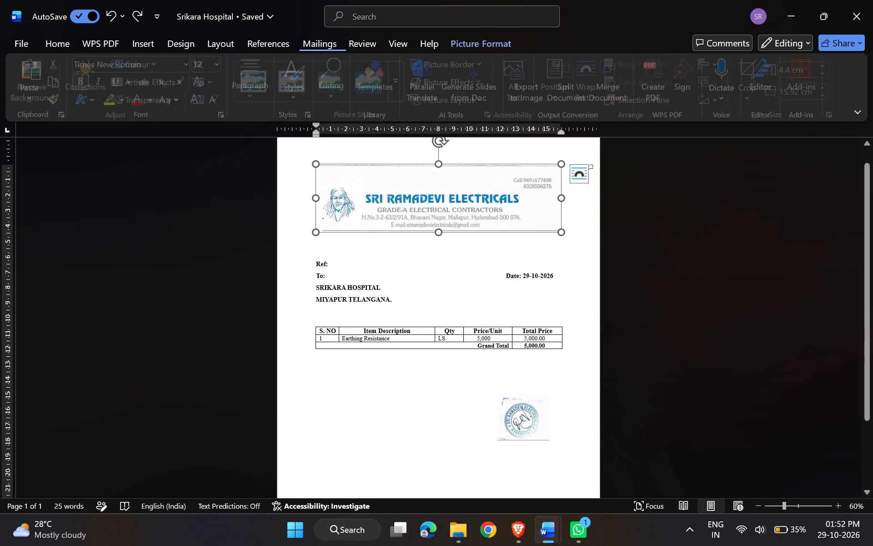
double_click(340, 196)
left_click(286, 72)
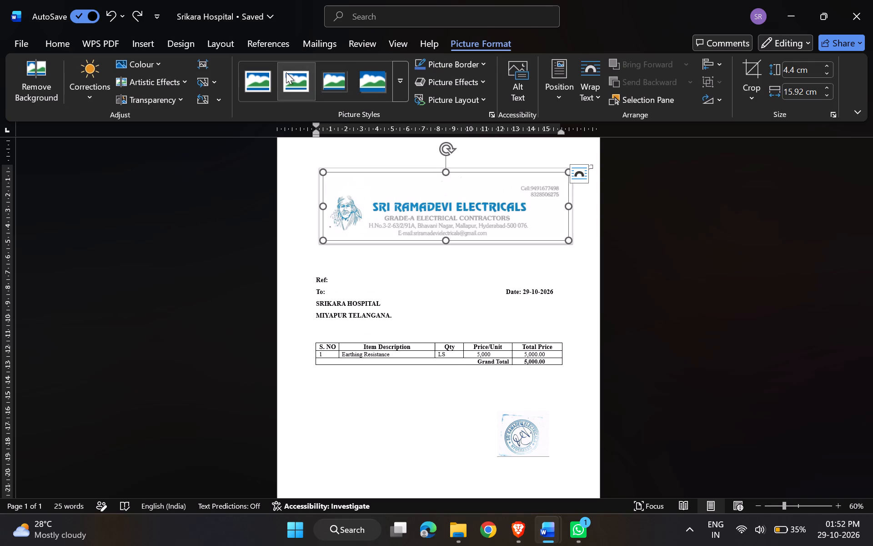
left_click(258, 77)
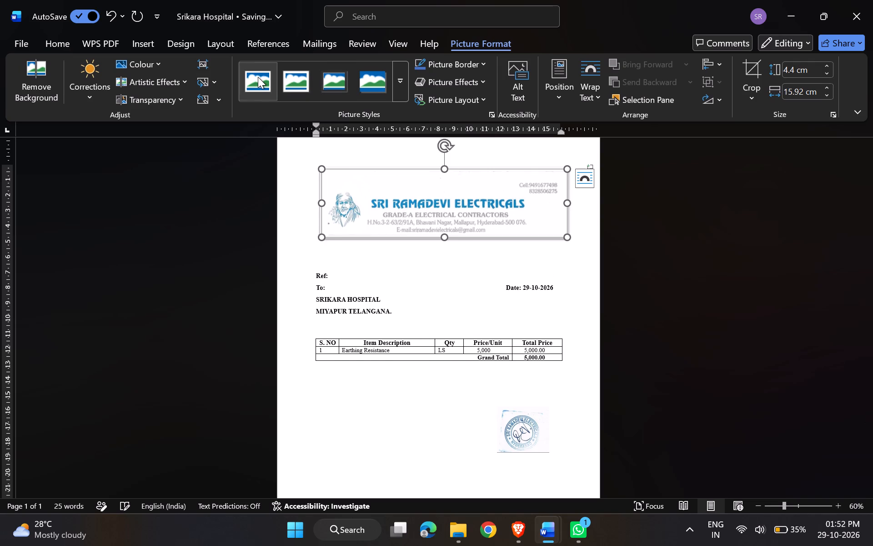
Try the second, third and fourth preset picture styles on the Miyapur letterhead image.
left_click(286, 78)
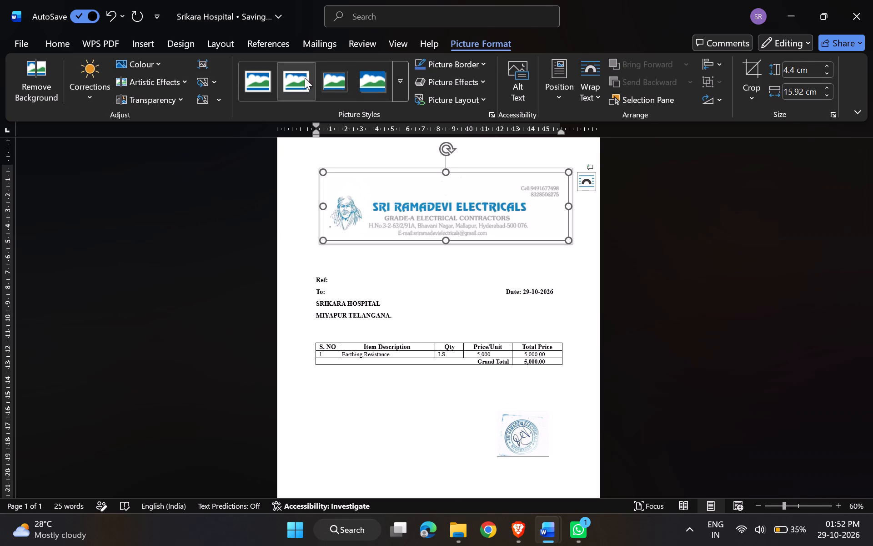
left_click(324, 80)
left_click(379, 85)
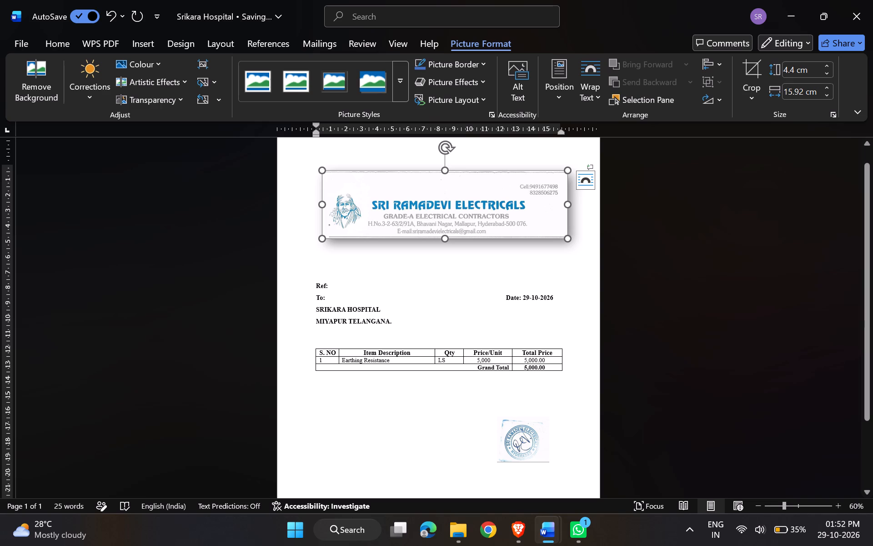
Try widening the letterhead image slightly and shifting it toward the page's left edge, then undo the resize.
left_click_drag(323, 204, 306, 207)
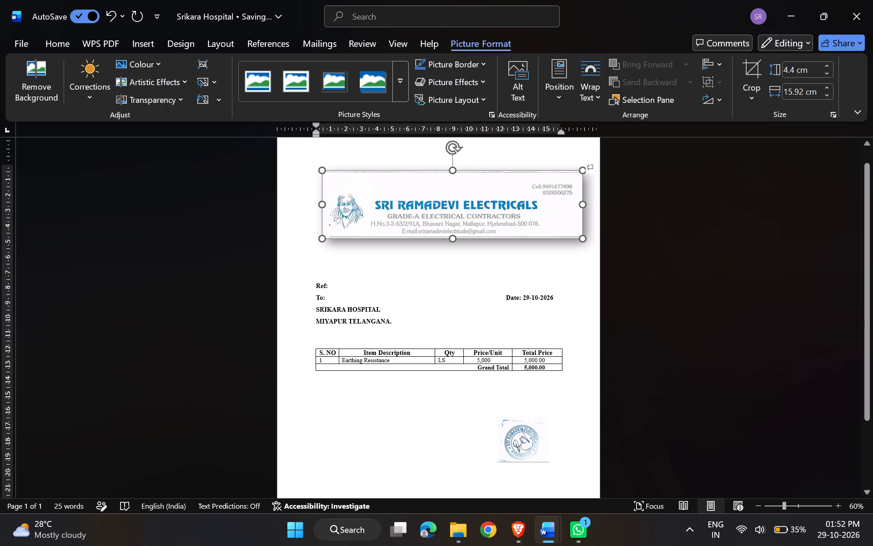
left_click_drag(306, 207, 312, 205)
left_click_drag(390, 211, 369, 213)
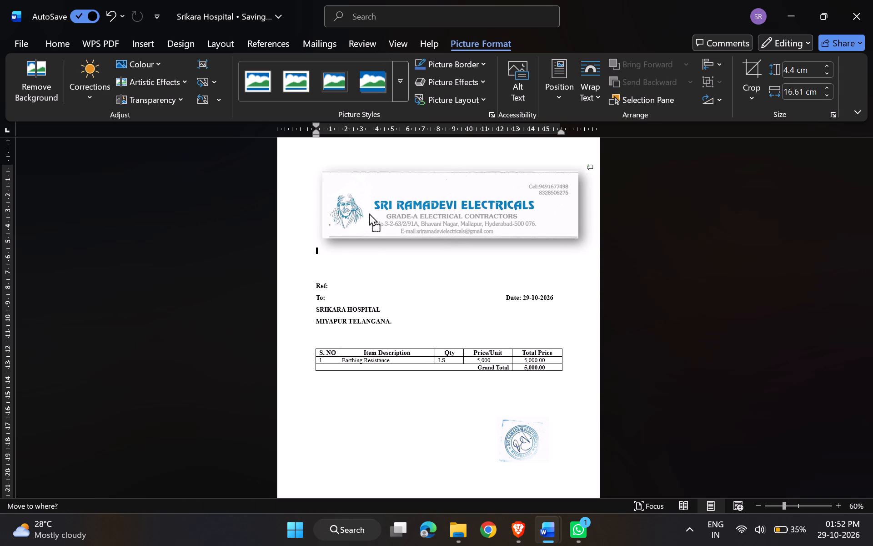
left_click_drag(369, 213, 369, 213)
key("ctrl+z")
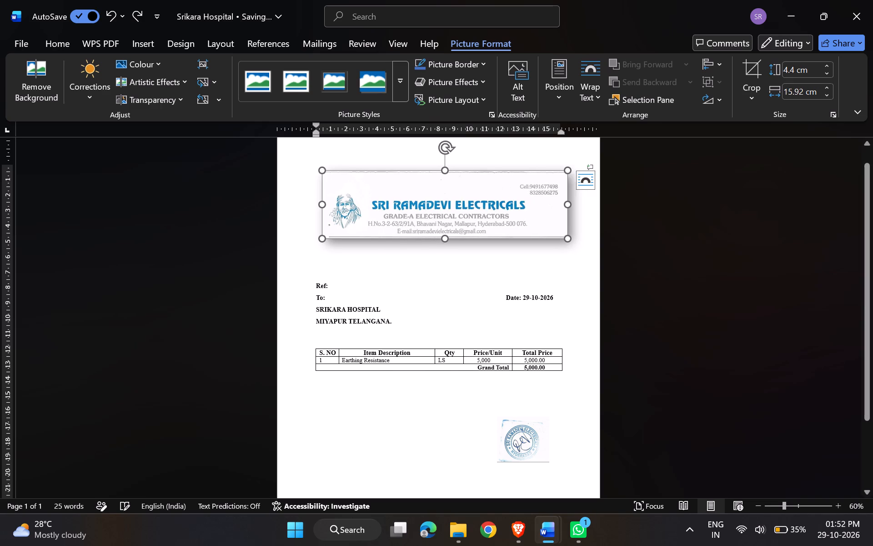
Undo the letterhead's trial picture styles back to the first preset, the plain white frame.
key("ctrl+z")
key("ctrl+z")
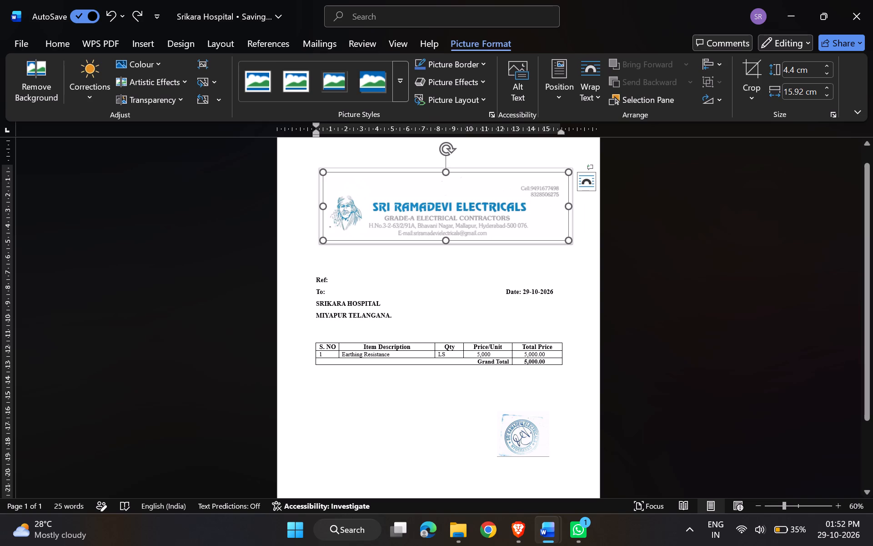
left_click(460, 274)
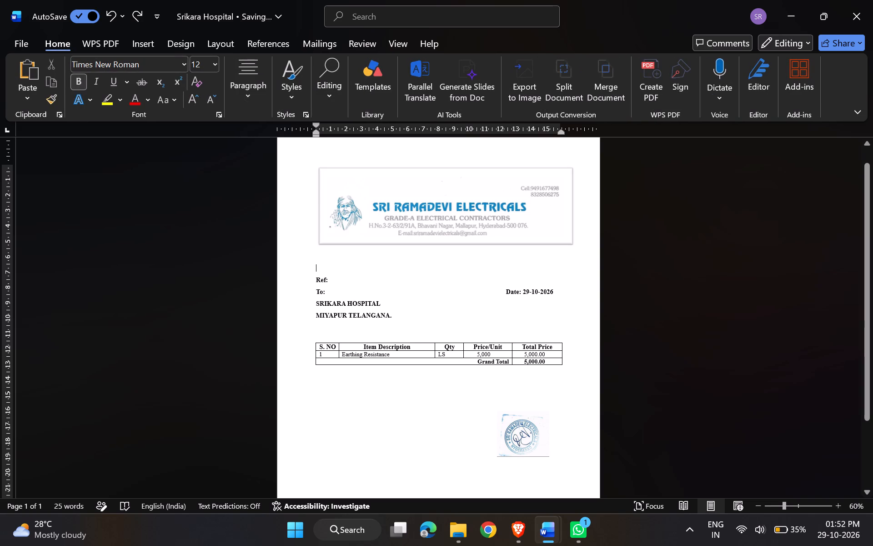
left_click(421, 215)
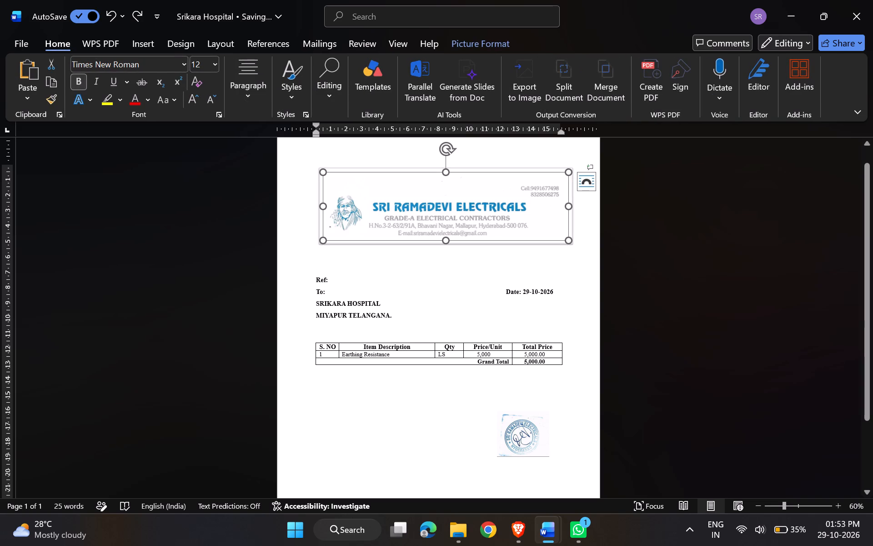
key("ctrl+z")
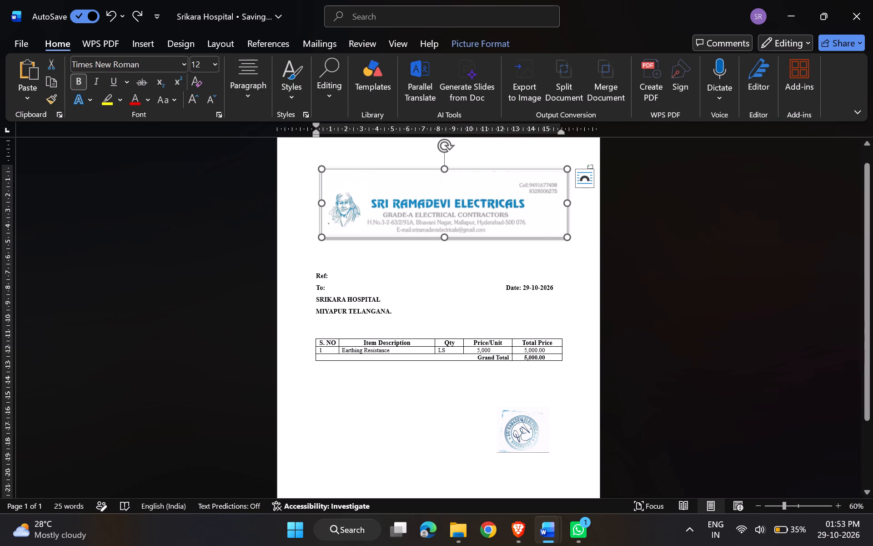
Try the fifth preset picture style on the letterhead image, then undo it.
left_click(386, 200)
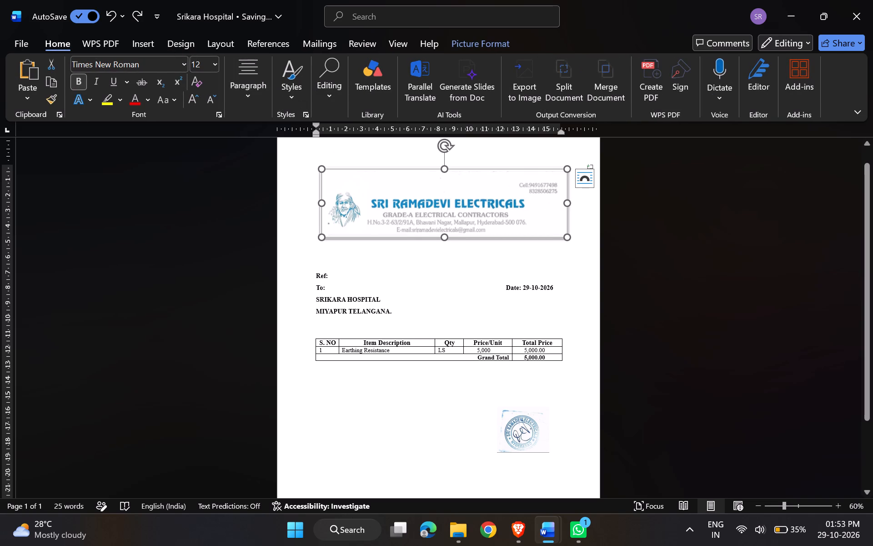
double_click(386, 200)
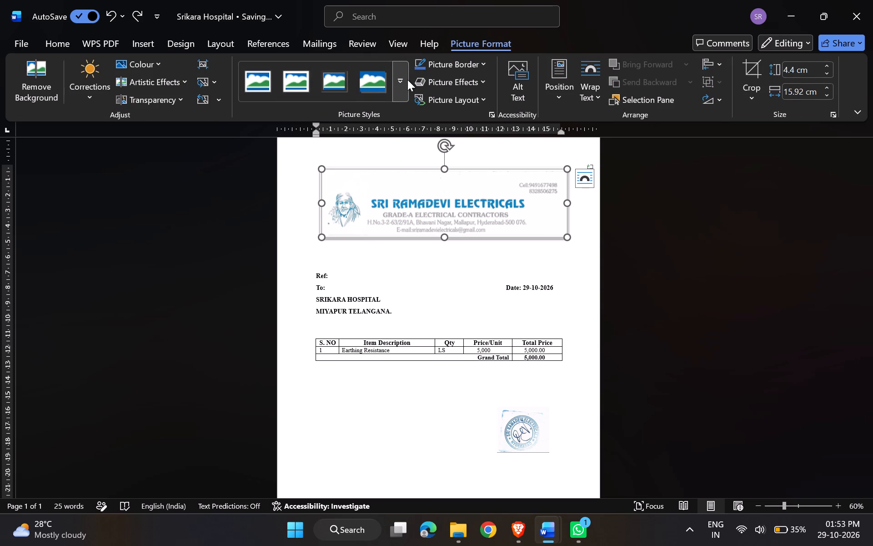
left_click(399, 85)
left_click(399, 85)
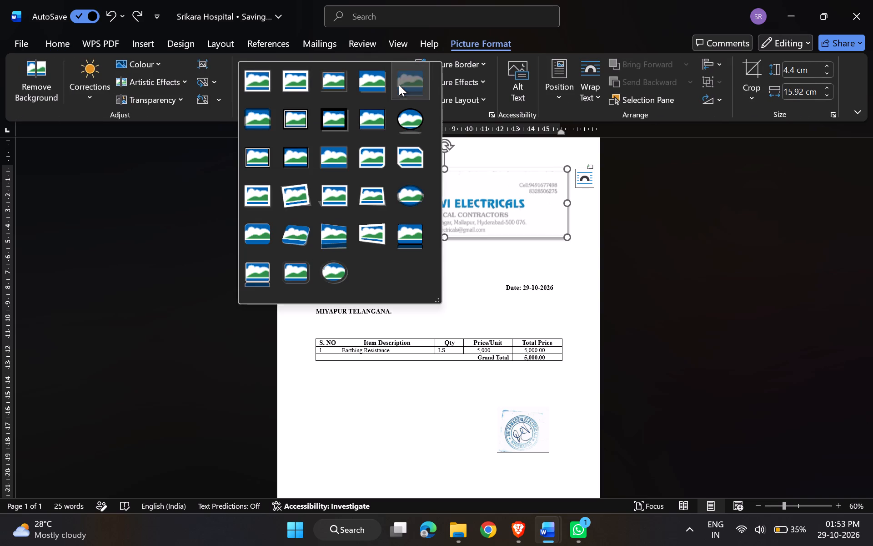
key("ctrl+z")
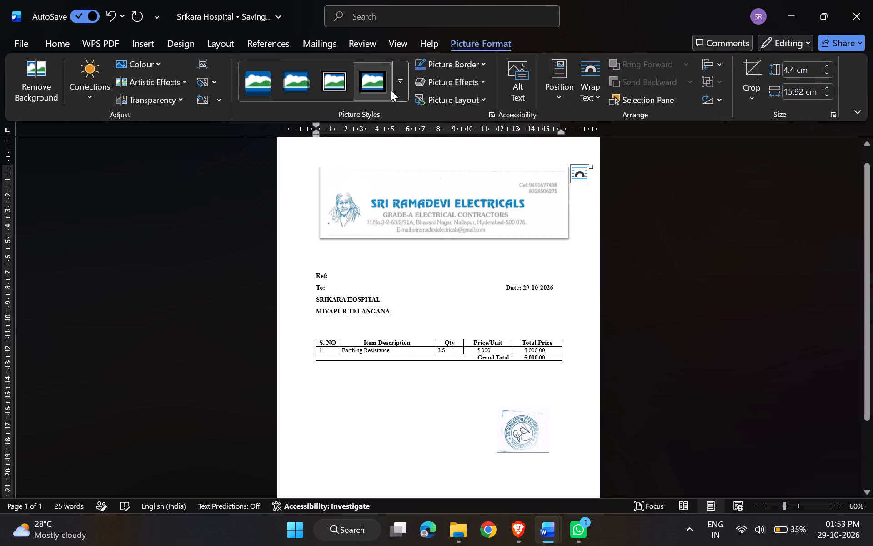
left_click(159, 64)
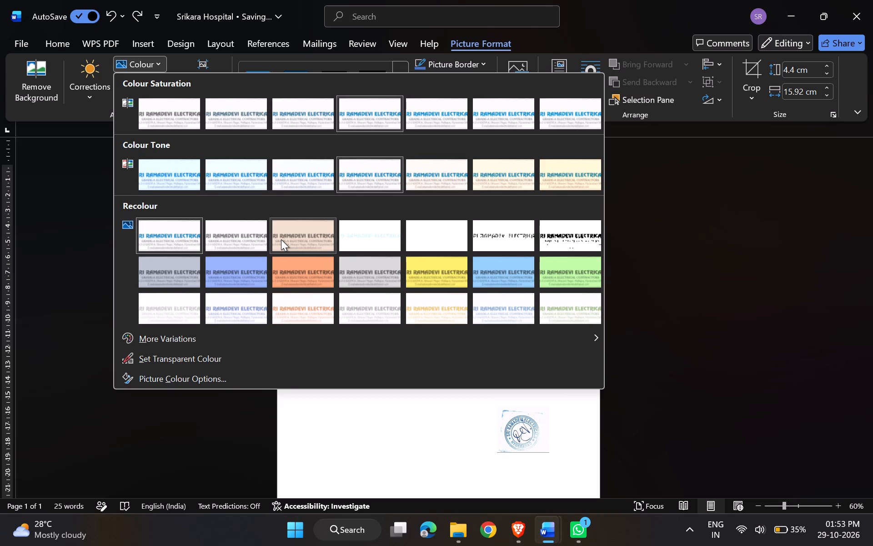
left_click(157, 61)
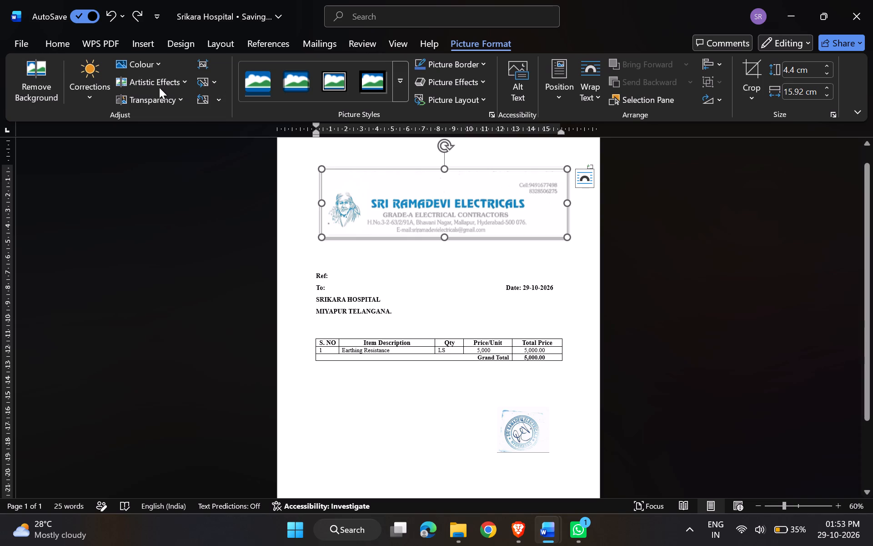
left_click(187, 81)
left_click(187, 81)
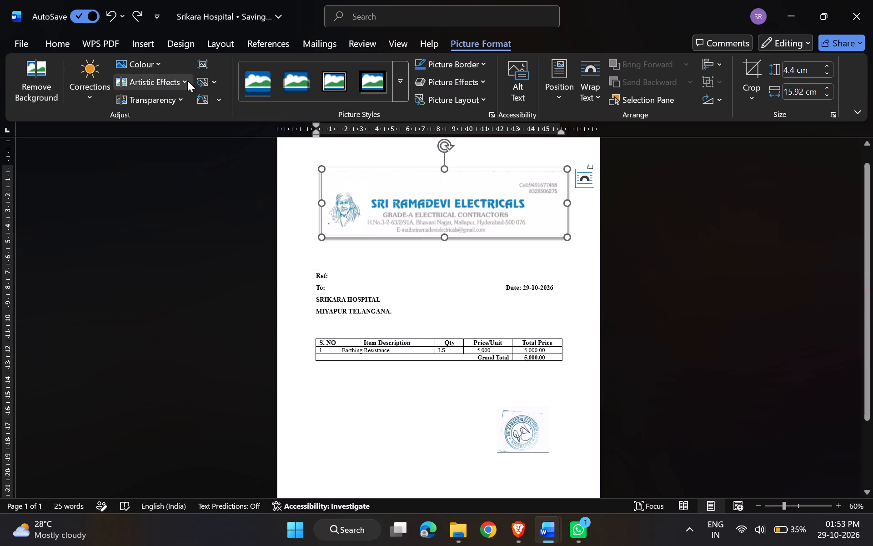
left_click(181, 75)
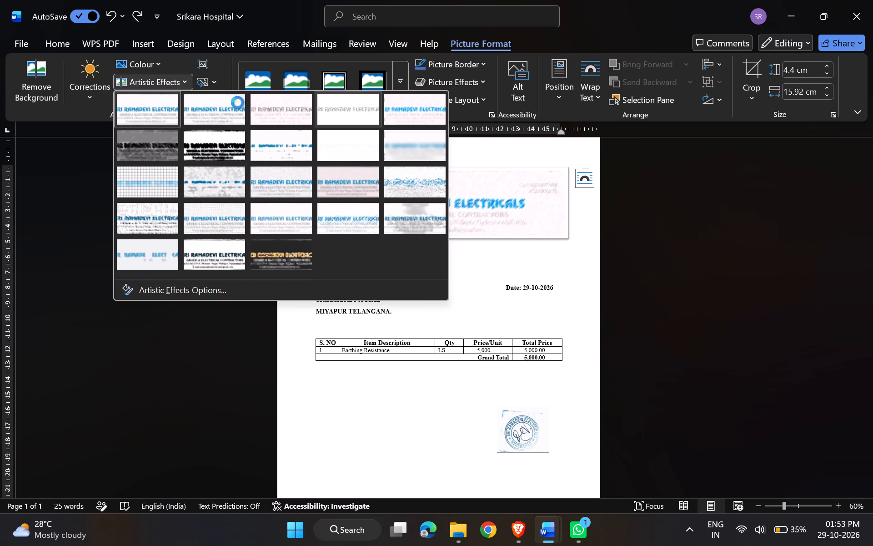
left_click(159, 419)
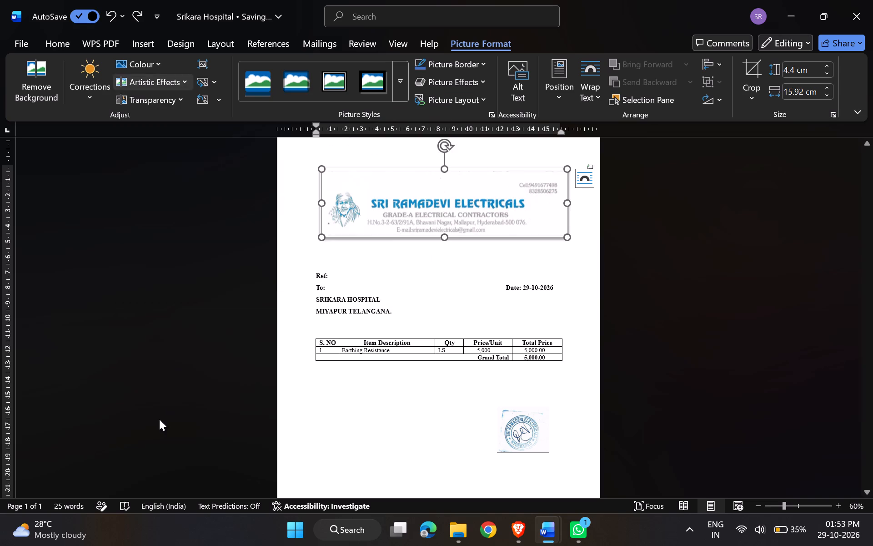
Apply the colour saturation preset one level stronger than the current one to the letterhead image.
left_click(159, 62)
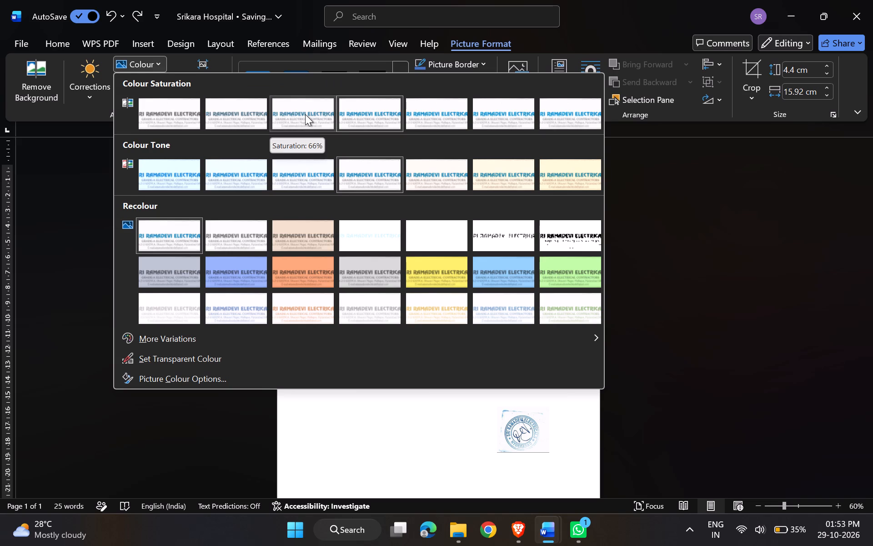
left_click(434, 107)
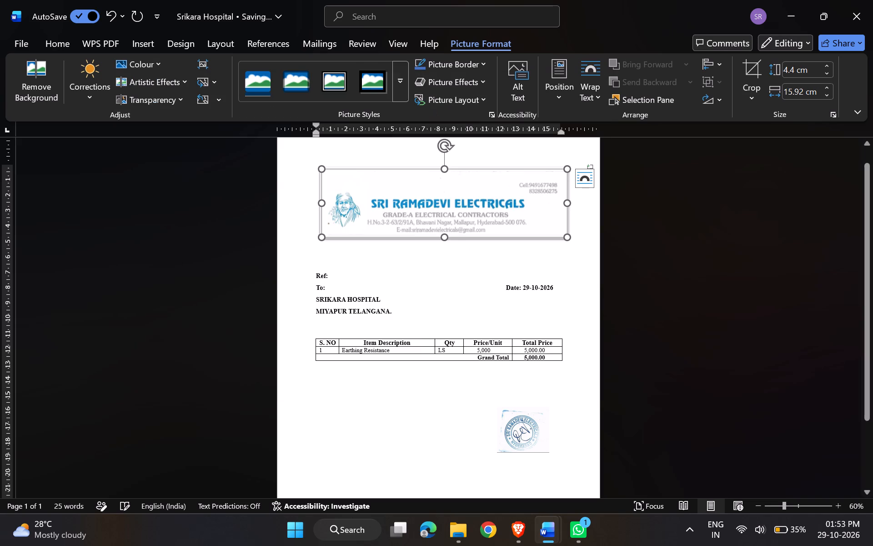
Undo the last colour saturation change on the letterhead image.
left_click(408, 420)
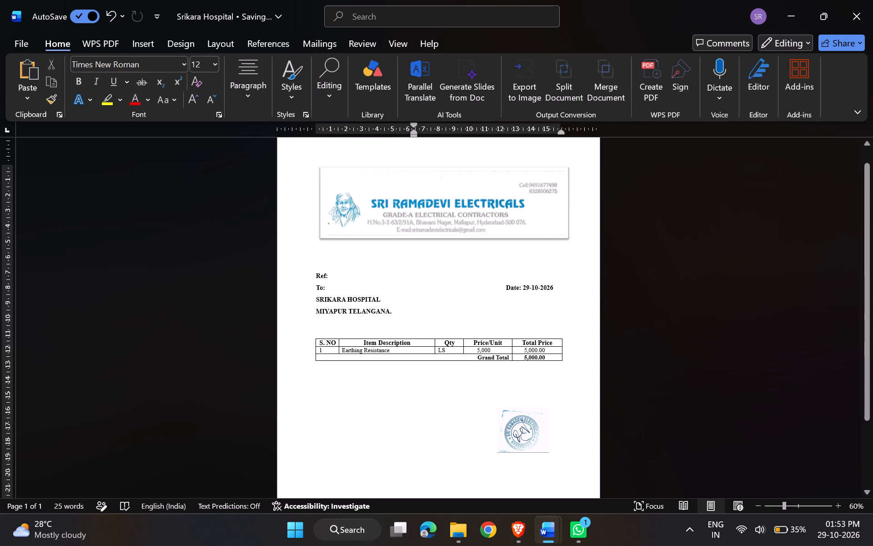
key("ctrl+z")
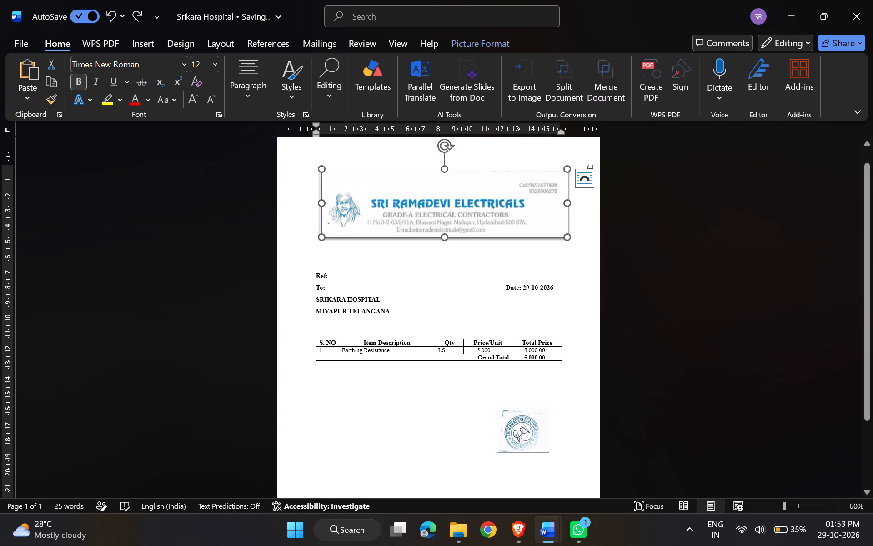
Copy the letterhead image from the Miyapur quotation into the blank space above the addressee lines of the LB Nagar quotation in Document1.
left_click(453, 234)
left_click(470, 287)
right_click(457, 218)
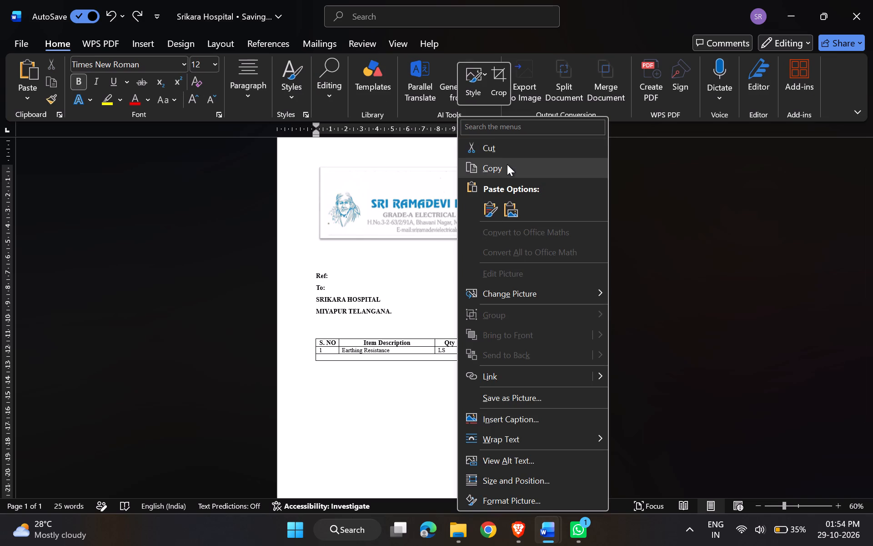
left_click(508, 167)
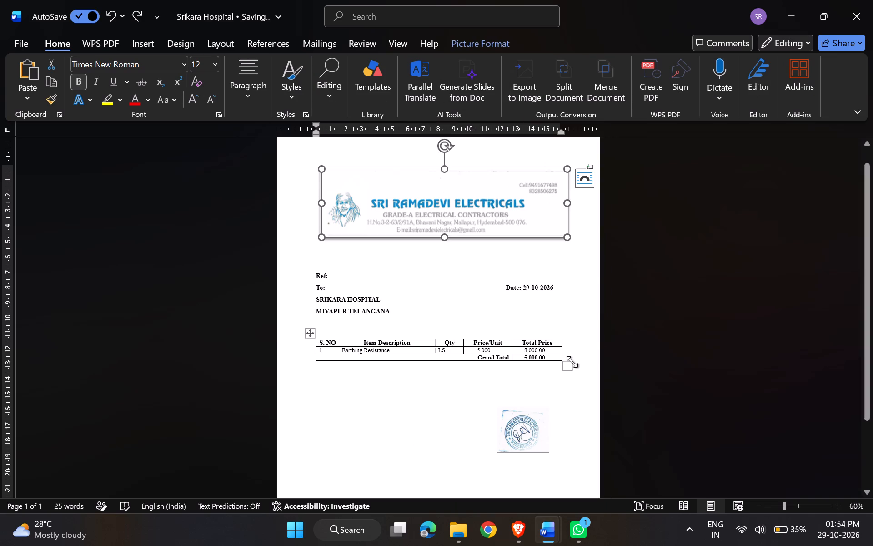
key("alt+Tab")
key("alt+Tab")
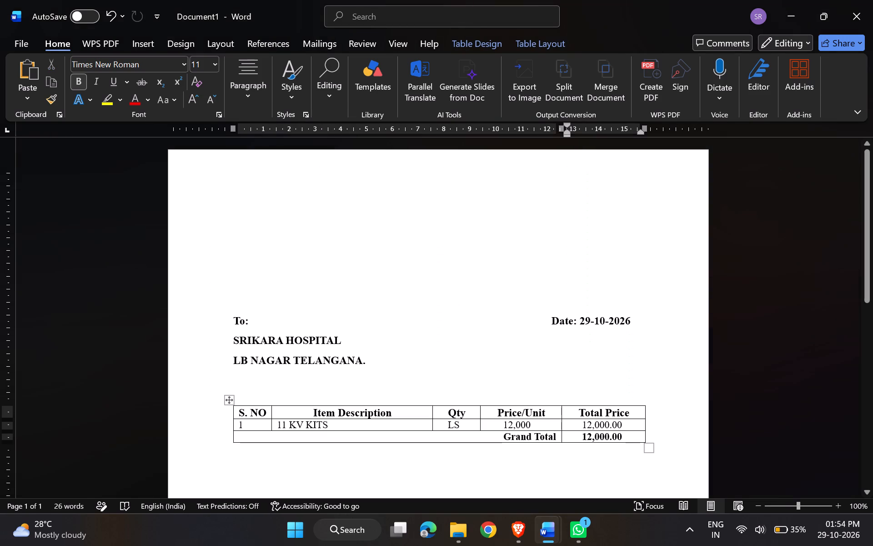
left_click(262, 238)
key("ctrl+v")
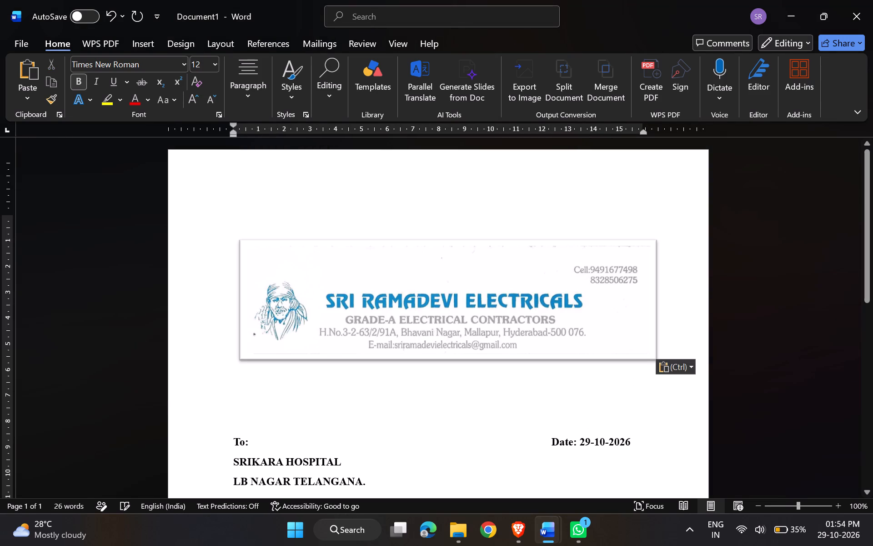
Delete surplus blank space around the pasted letterhead so it sits higher on the LB Nagar quotation's page.
left_click(235, 241)
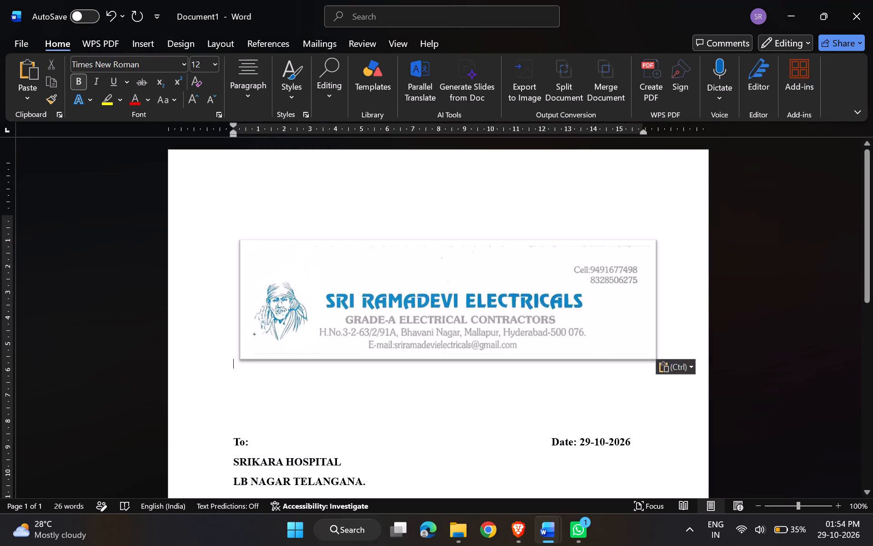
key("BackSpace")
key("BackSpace")
key("BackSpace")
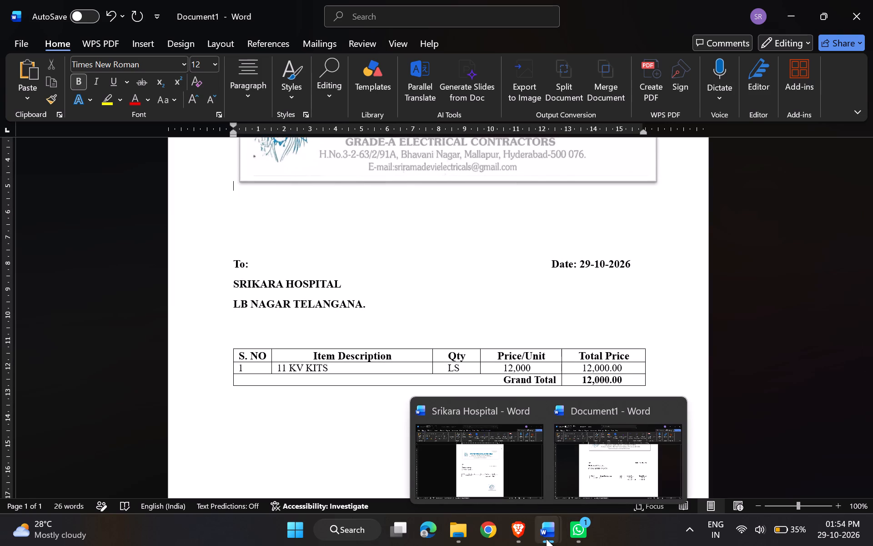
left_click(627, 476)
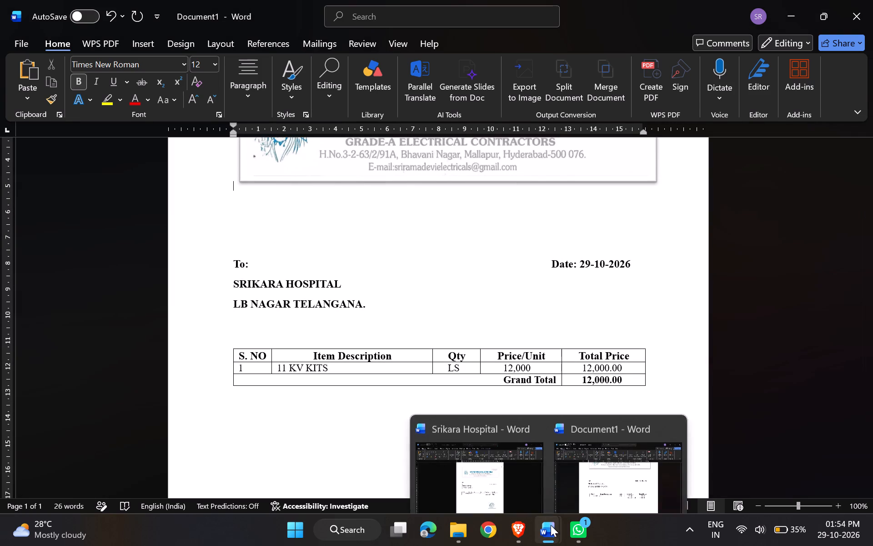
Copy the stamp from the Miyapur quotation and paste it, preceded by a few spaces, below the LB Nagar quotation's item table.
left_click(515, 488)
right_click(518, 430)
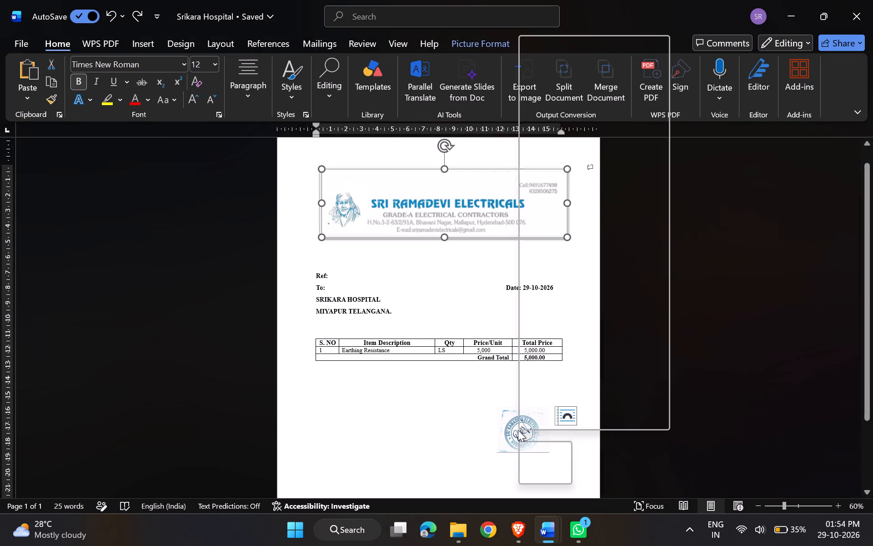
left_click(572, 86)
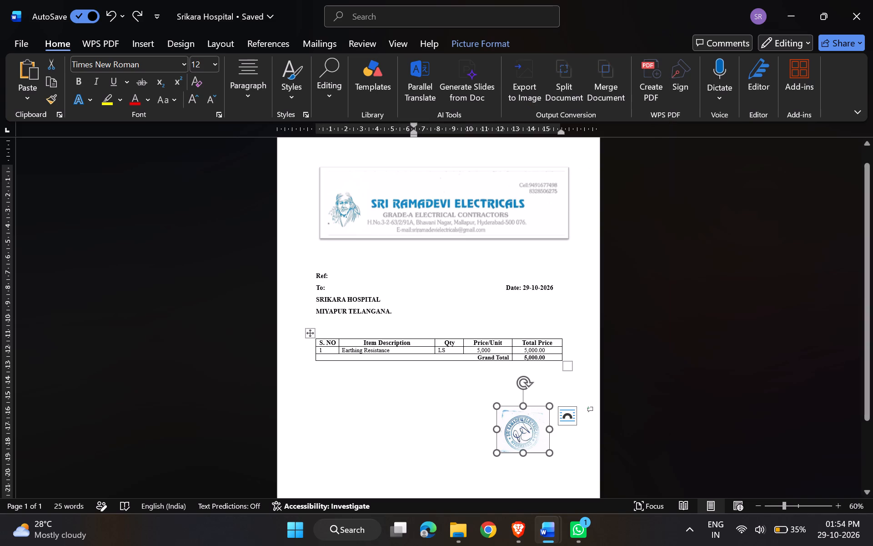
left_click(557, 536)
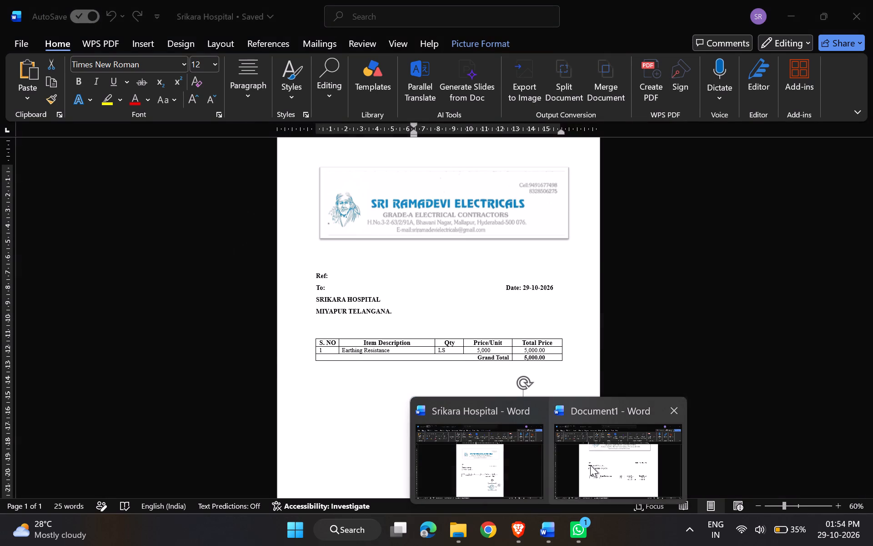
left_click(590, 465)
left_click(447, 406)
key("space")
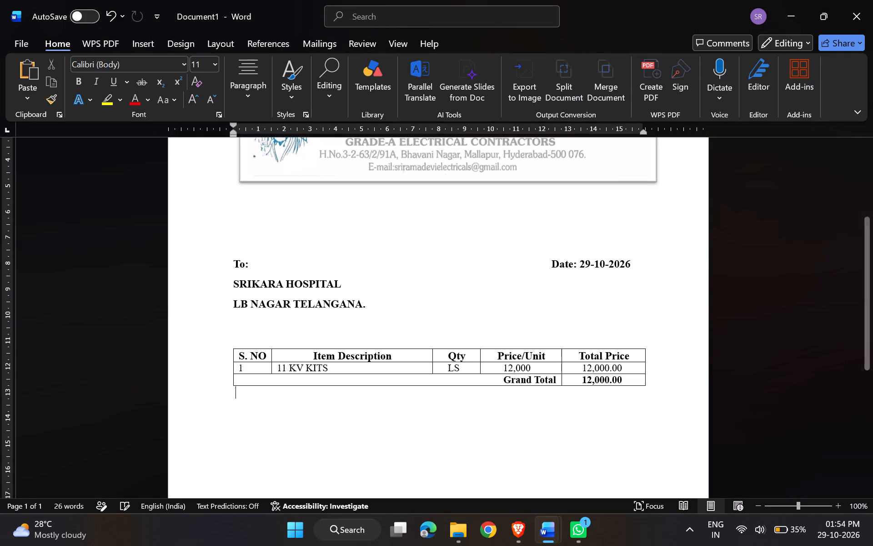
key("space")
key("space")
key("space")
key("space")
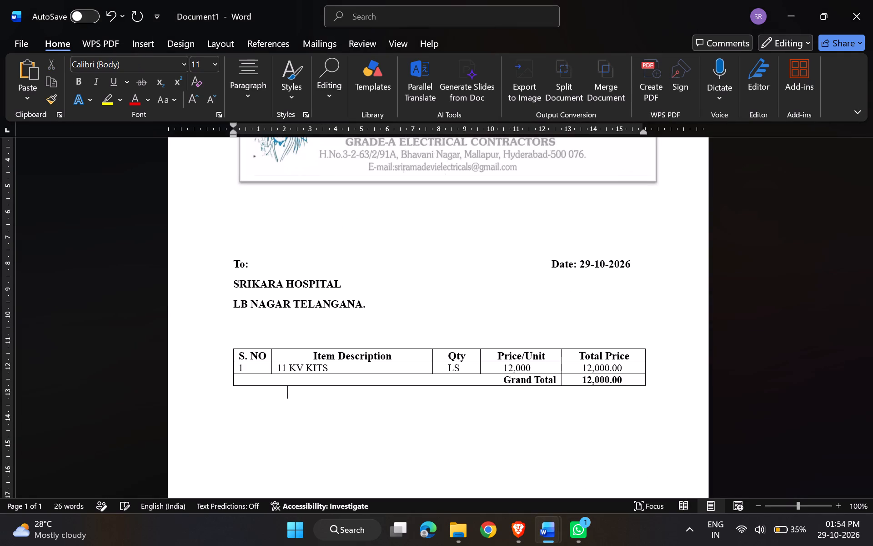
key("ctrl+v")
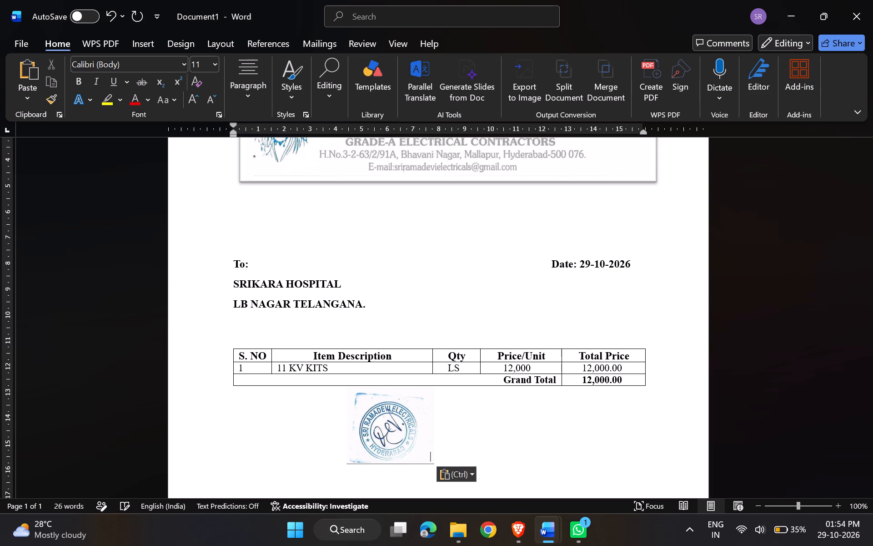
Push the pasted stamp across with spaces until it sits under the Total Price column.
left_click(339, 450)
key("space")
key("space")
key("space")
key("space")
key("space")
key("space")
key("space")
key("space")
key("space")
key("space")
key("space")
key("space")
key("space")
key("space")
key("space")
key("space")
key("space")
key("space")
key("space")
key("space")
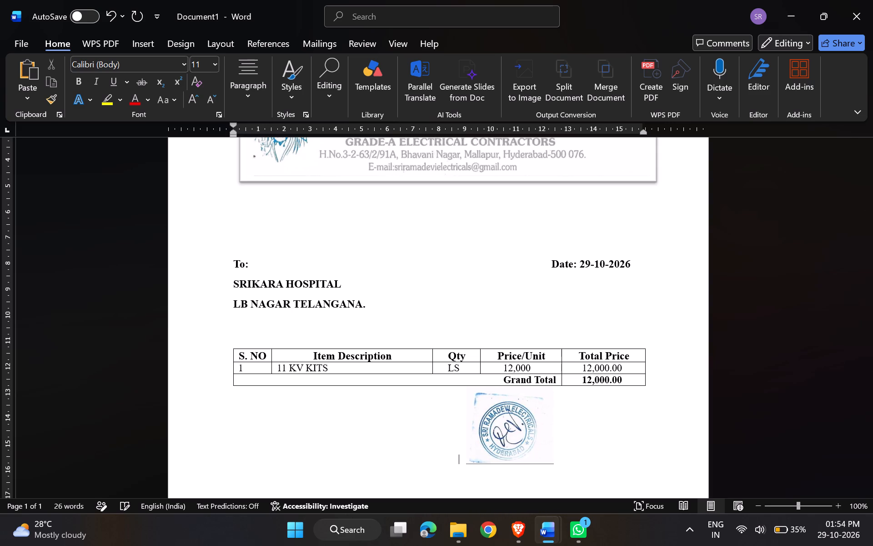
key("space")
key("space")
key("space")
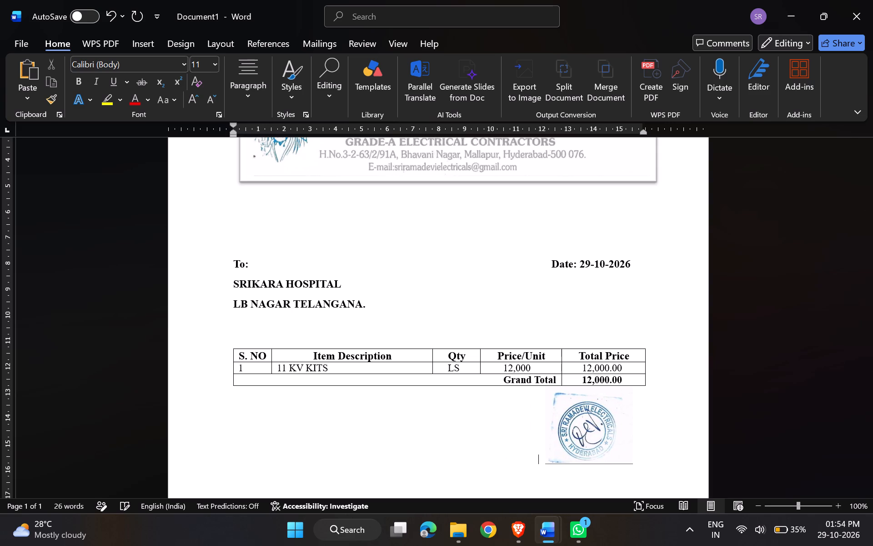
Move the stamp several lines below the table and indent it back toward the right margin.
key("Return")
key("Return")
key("Return")
key("Tab")
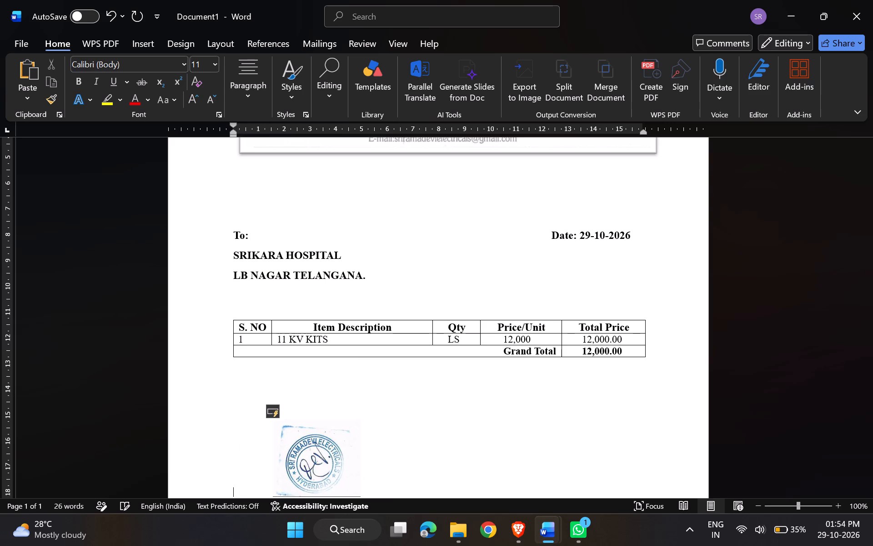
key("Tab")
key("Tab")
key("Tab")
key("Tab")
key("Tab")
key("Tab")
key("Tab")
key("Tab")
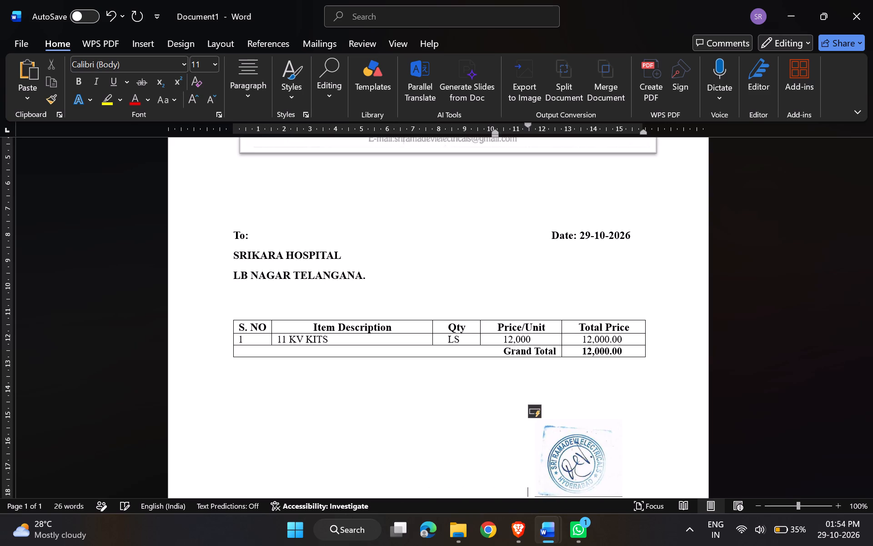
key("Tab")
key("Return")
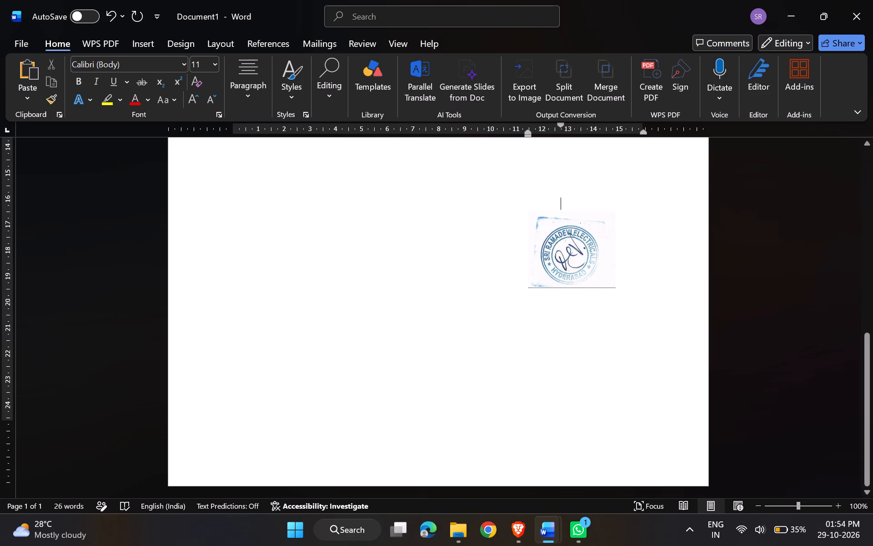
Remove the extra line break before the stamp and re-indent the stamp close to the right margin.
left_click(524, 284)
key("BackSpace")
key("BackSpace")
key("BackSpace")
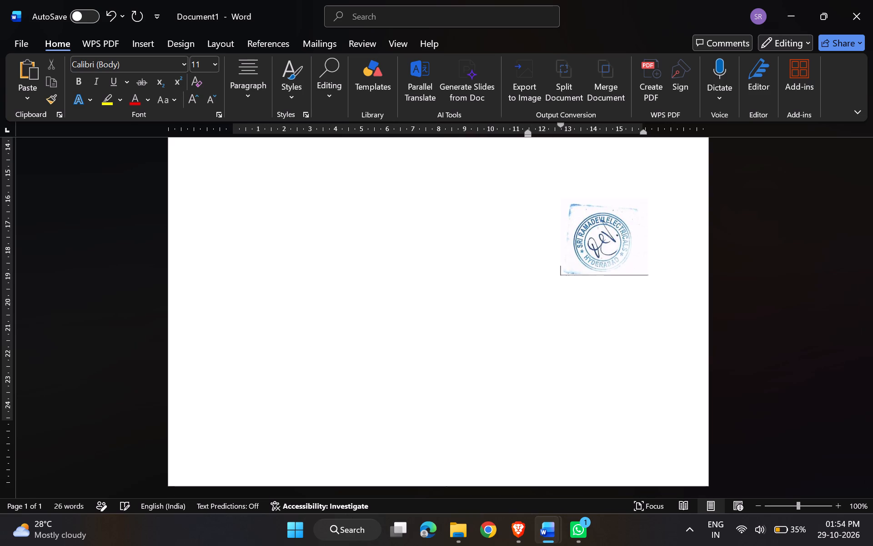
key("BackSpace")
key("Tab")
key("Tab")
key("Tab")
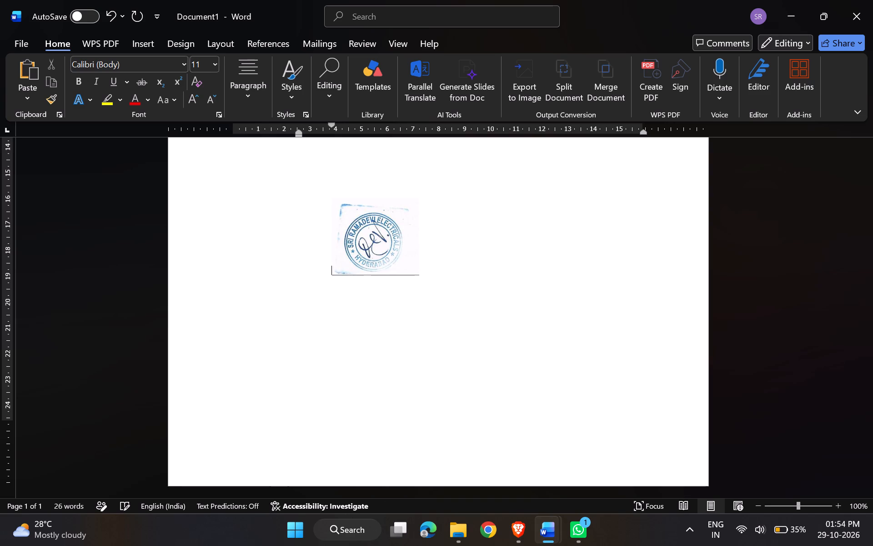
key("Tab")
key("Tab")
key("Tab")
key("Tab")
key("Tab")
key("Tab")
scroll(524, 284, "up", 1)
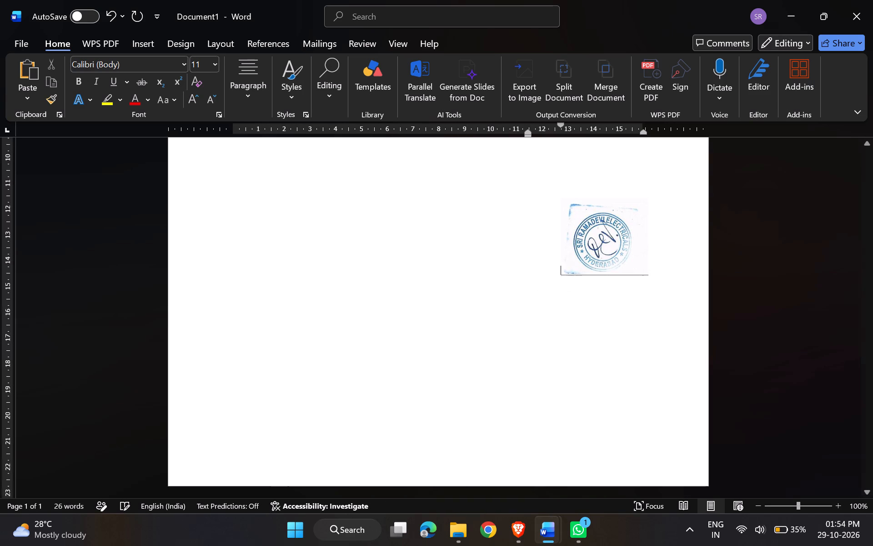
scroll(524, 284, "up", 1)
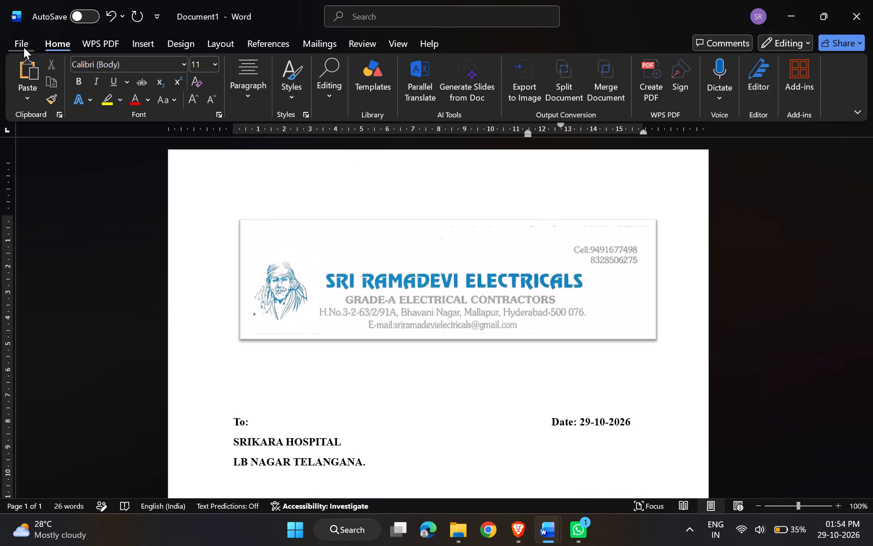
Save the LB Nagar quotation as a Word document named SRIKARA HOSPITAL LB NAGAR in the OneDrive - Personal folder.
left_click(24, 47)
left_click(59, 309)
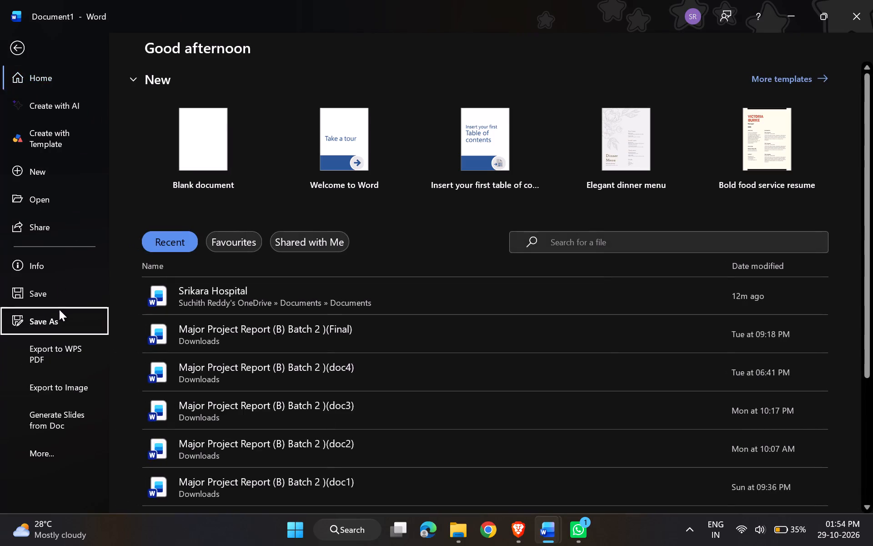
left_click(398, 98)
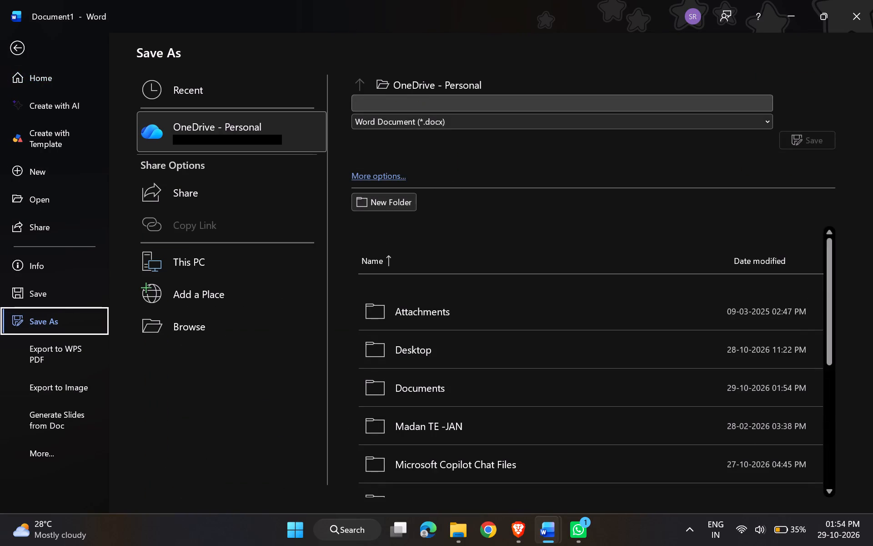
key("shift+s")
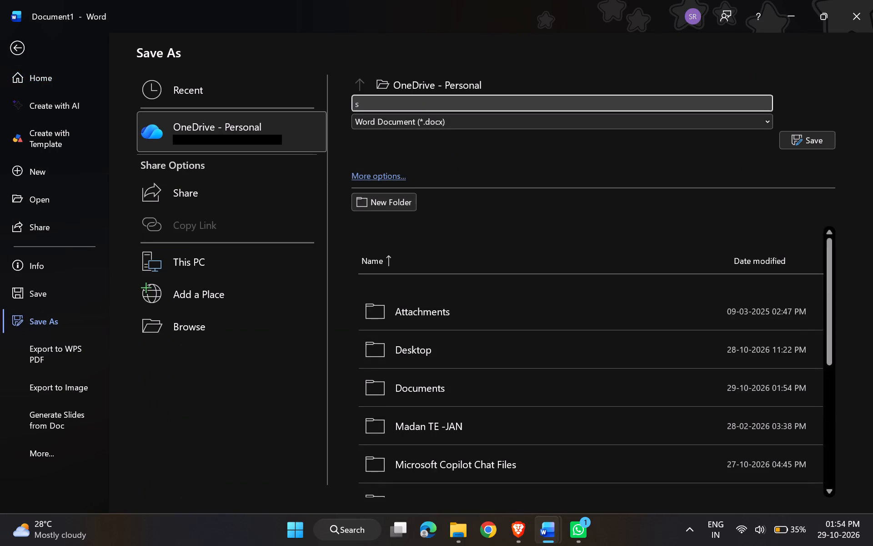
key("BackSpace")
type("SR")
type("IK")
type("ARA HO")
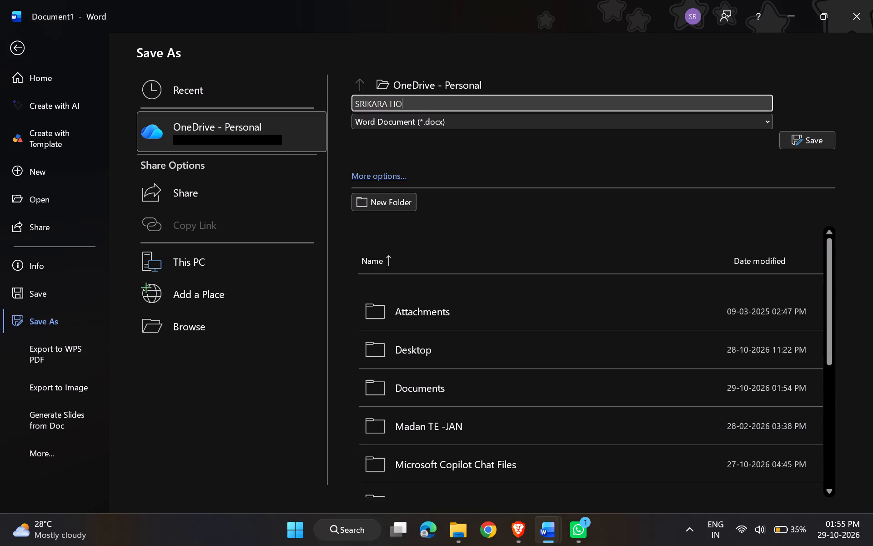
key("s")
type("PITAL")
key("space")
type("LB NAGARA")
key("BackSpace")
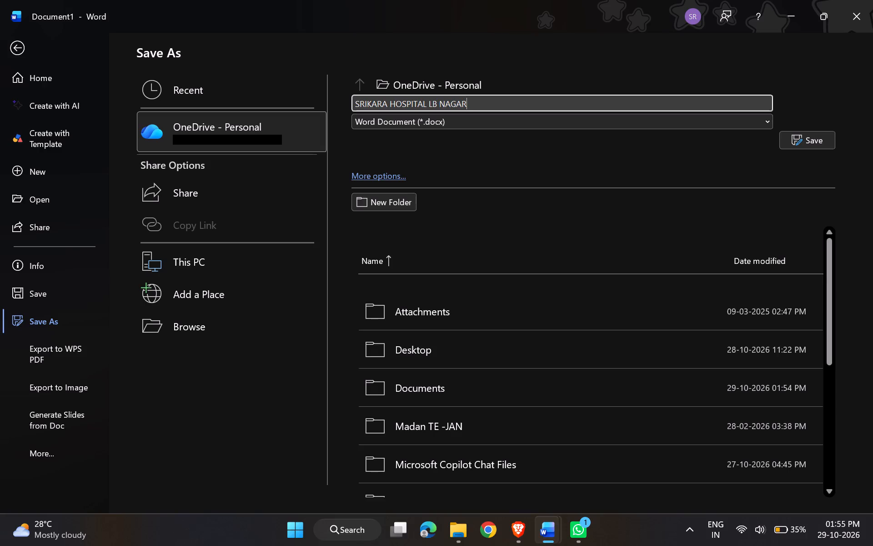
left_click(813, 146)
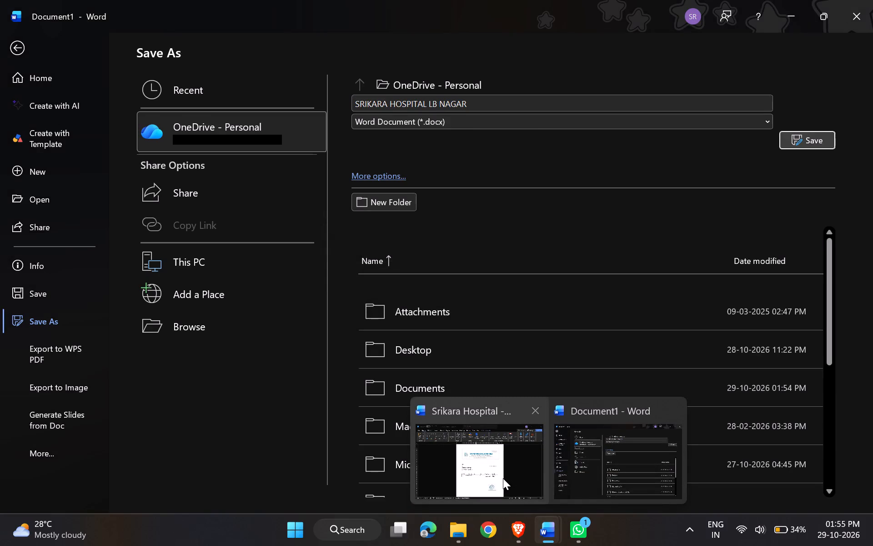
Switch to the Miyapur quotation and save a copy named Srikara Hospital Miyapur in the OneDrive Documents folder.
left_click(503, 478)
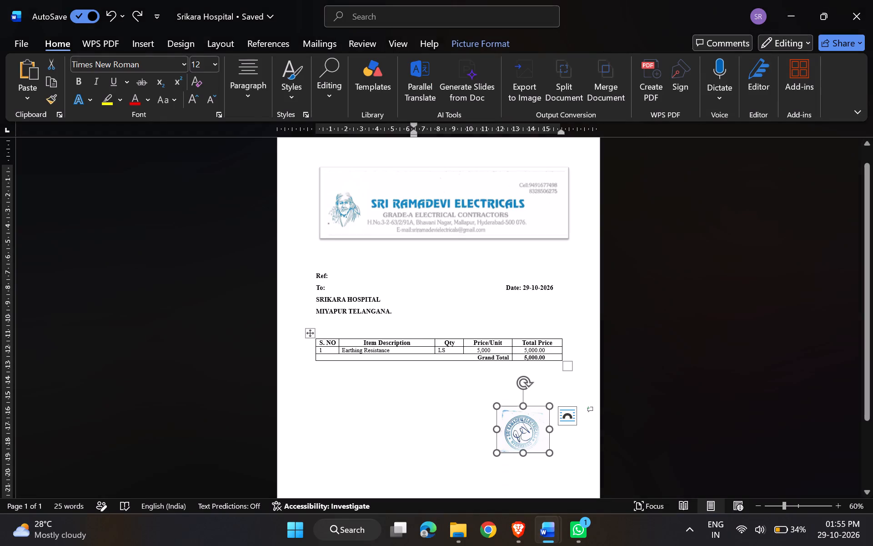
left_click(25, 38)
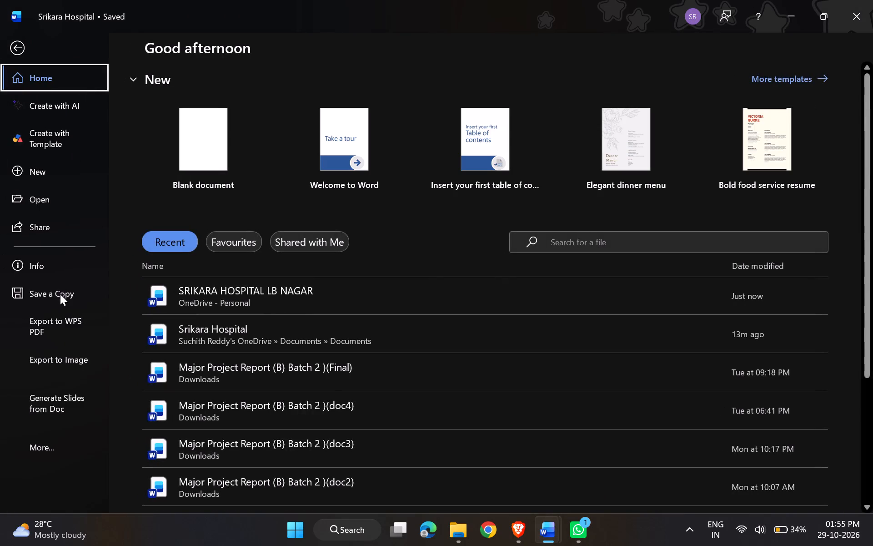
left_click(67, 296)
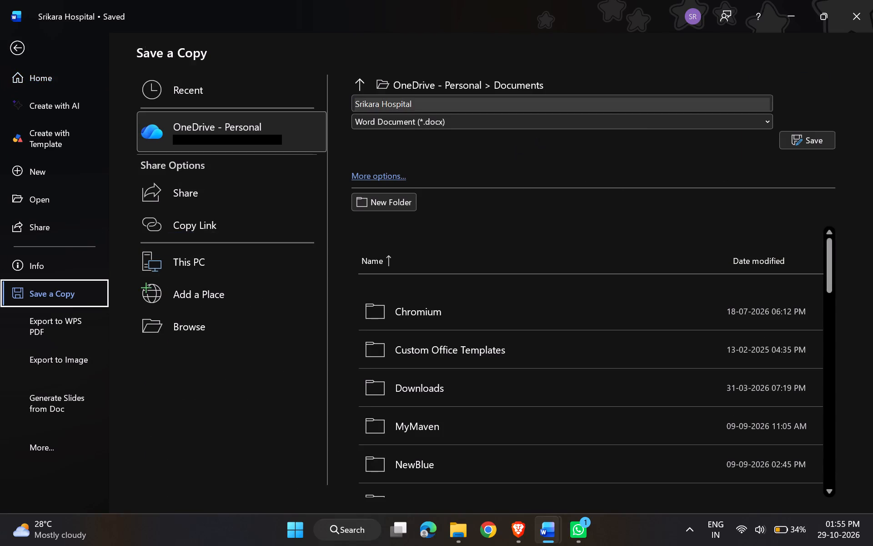
left_click(461, 101)
key("space")
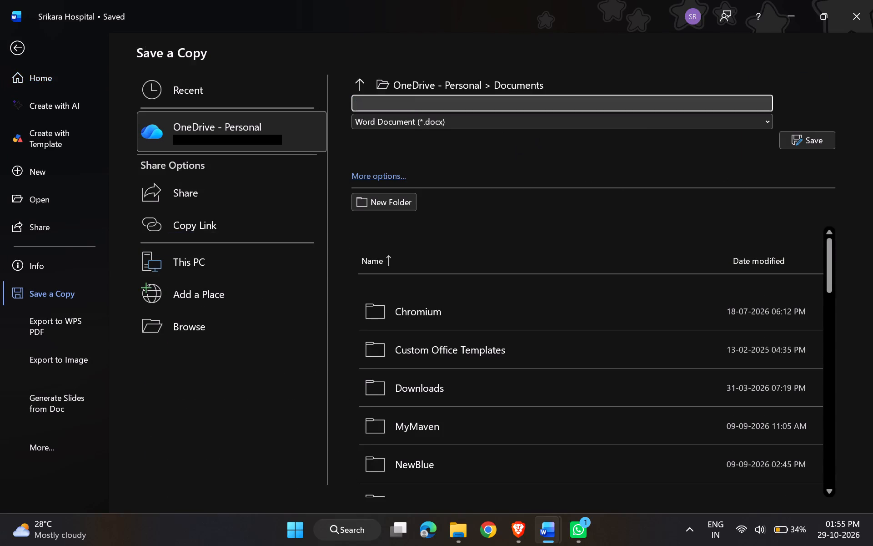
key("ctrl+z")
left_click(487, 104)
key("space")
key("shift+m")
key("BackSpace")
type("MI")
key("BackSpace")
type("iy")
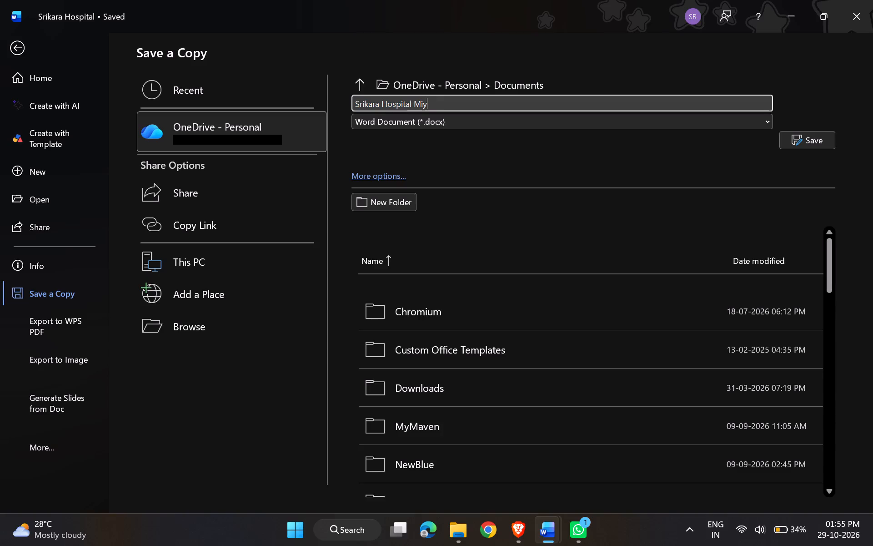
key("p")
type("ur")
key("Left")
key("Left")
key("Left")
key("a")
left_click(820, 133)
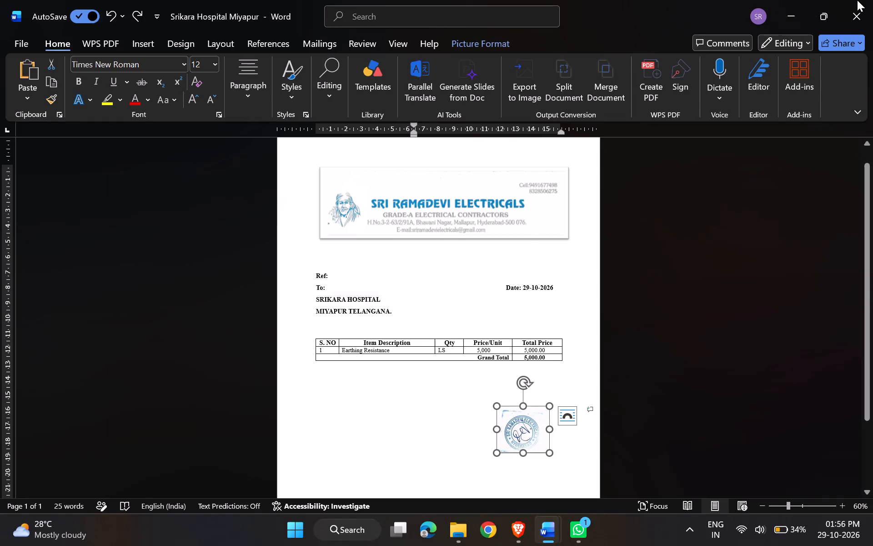
Close the Srikara Hospital Miyapur document.
left_click(857, 0)
left_click(857, 0)
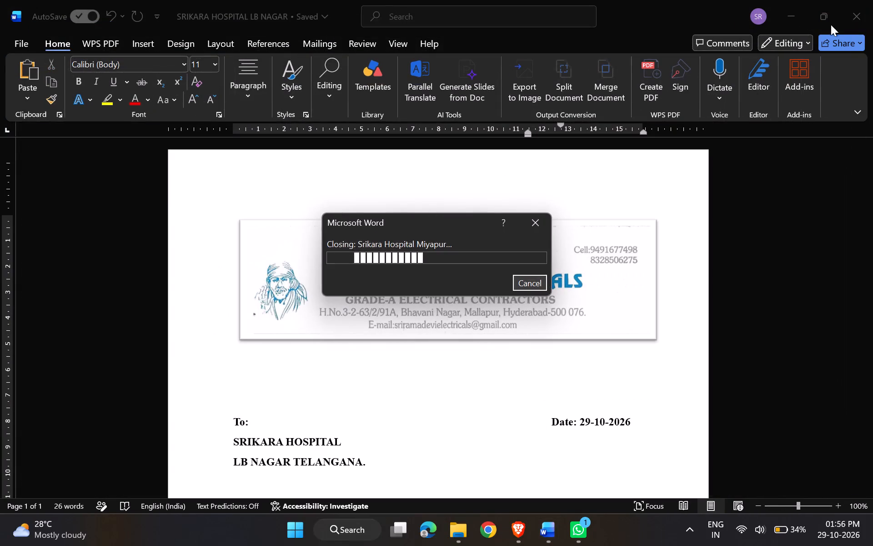
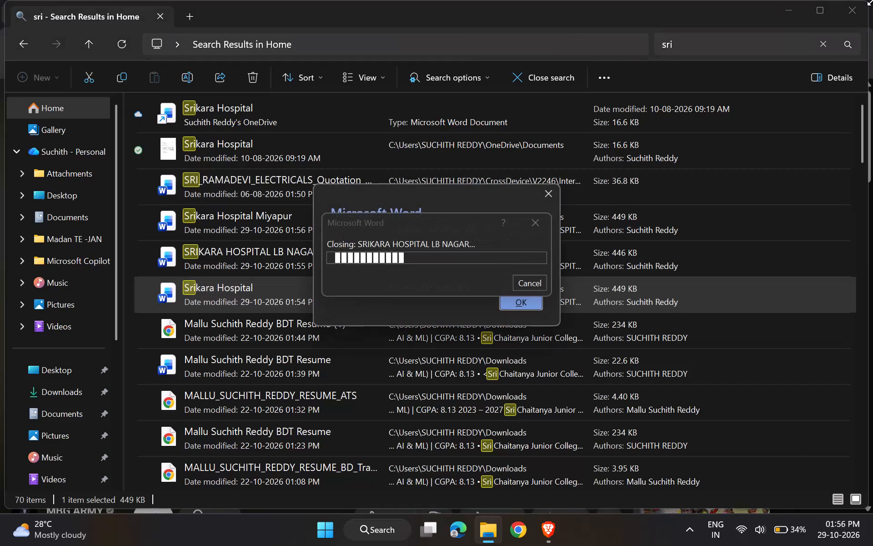
Close the file search results window and minimise the video browser window to clear the desktop.
left_click(872, 0)
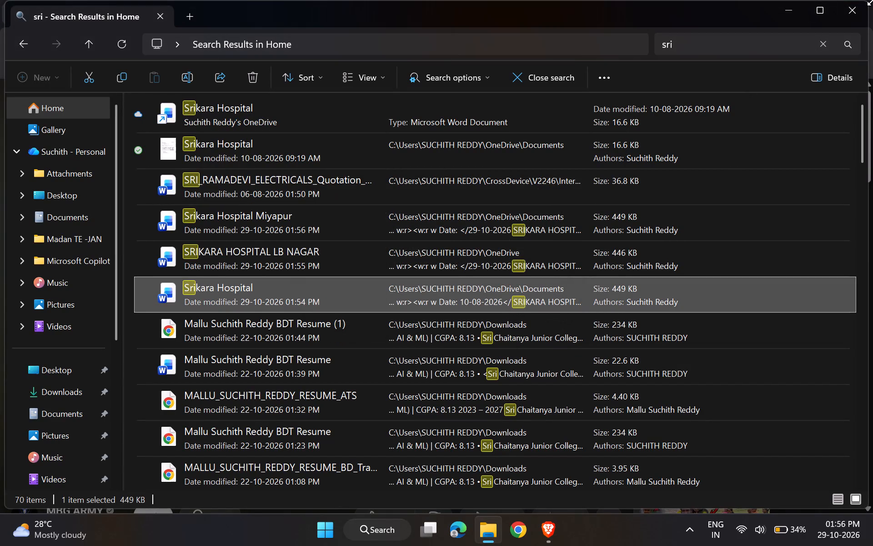
left_click(857, 8)
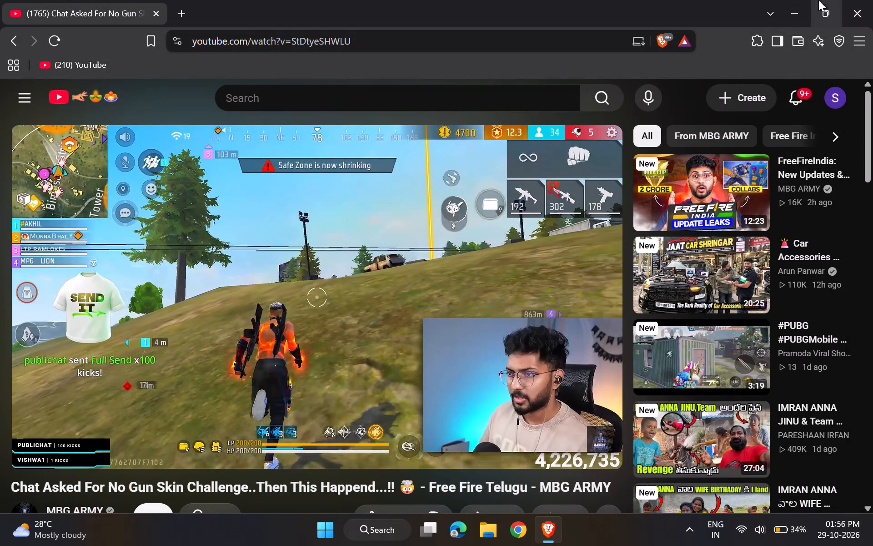
left_click(791, 2)
Switch to Chrome, search for word to pdf and open iLovePDF's Word to PDF converter.
left_click(514, 543)
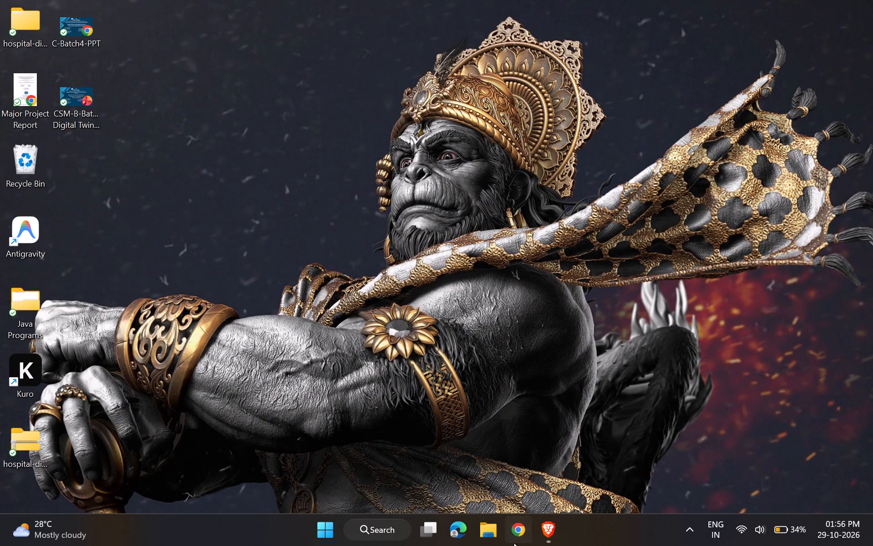
left_click(604, 388)
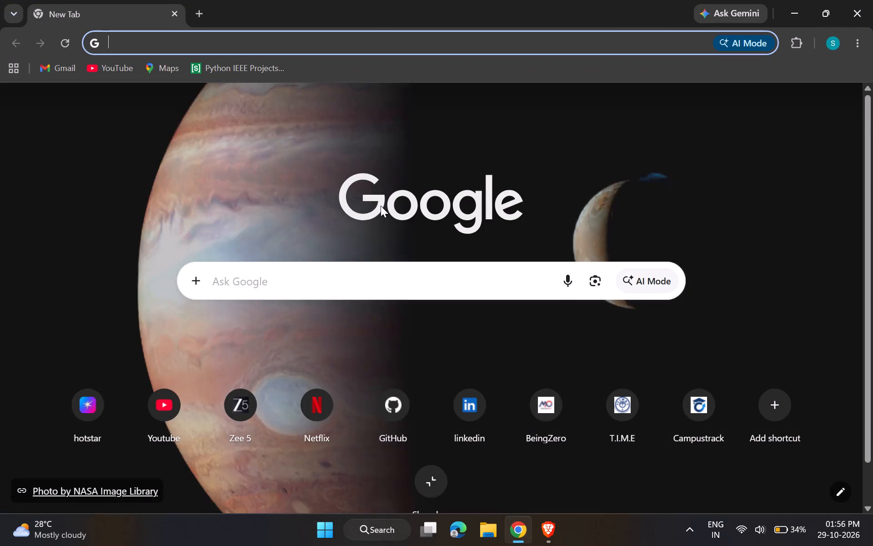
type("wor")
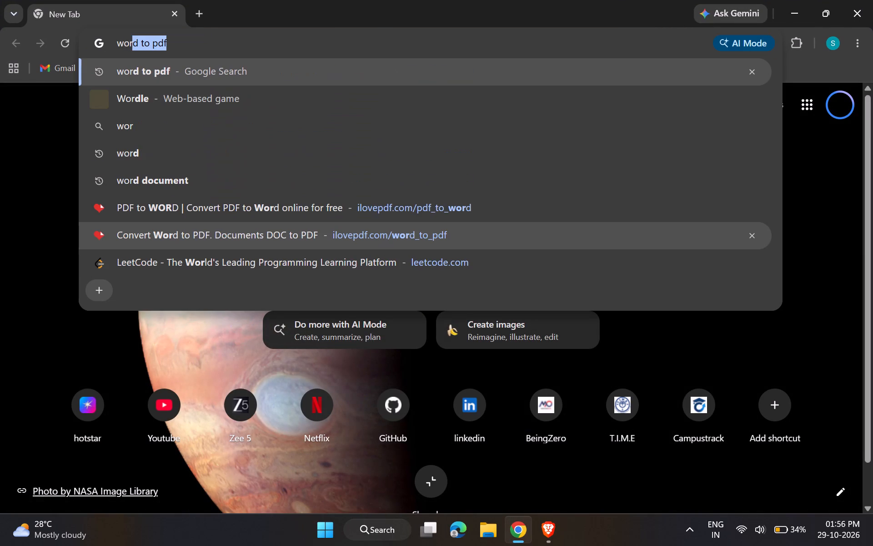
key("Return")
left_click(200, 253)
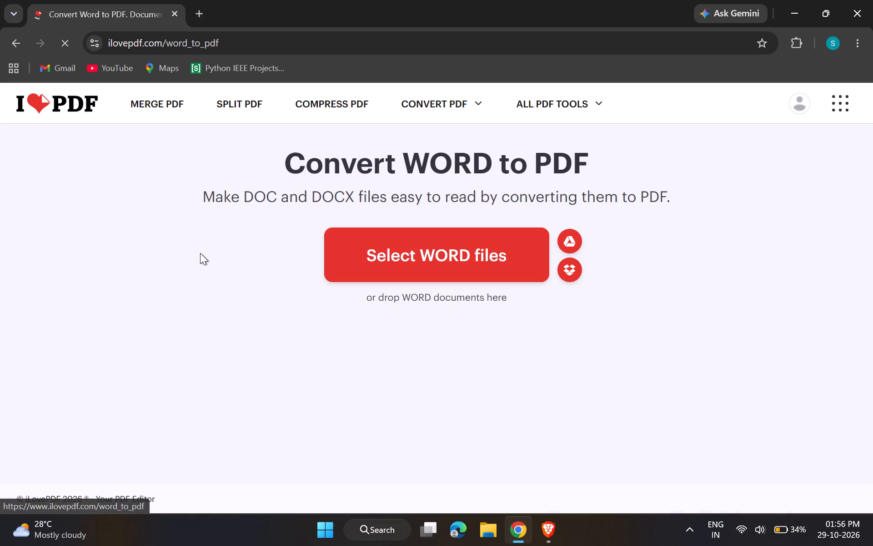
Search the Home location for sri and load the Srikara Hospital Miyapur document into the converter.
left_click(405, 243)
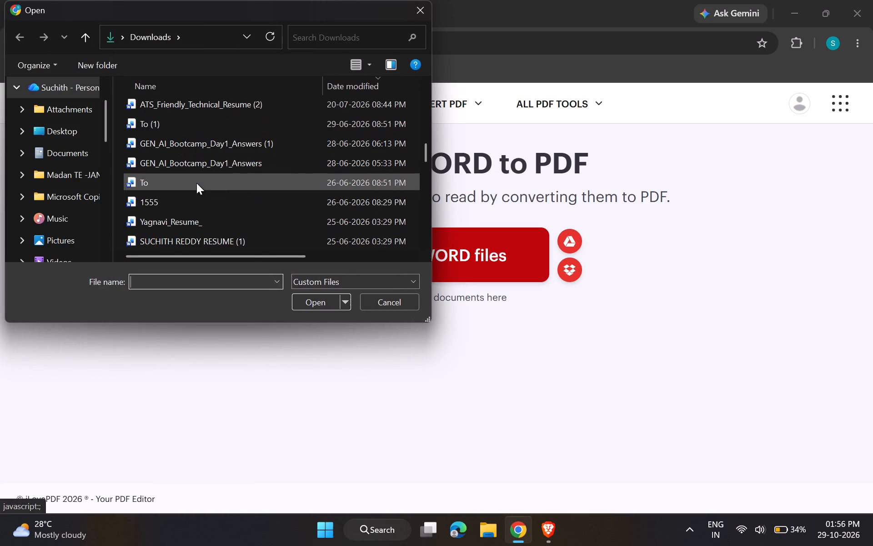
scroll(25, 164, "up", 5)
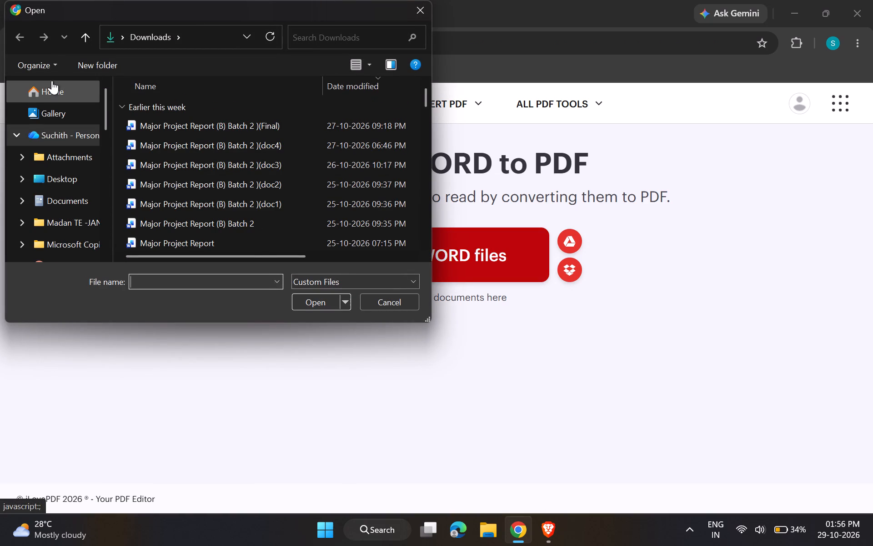
left_click(55, 84)
scroll(222, 142, "down", 1)
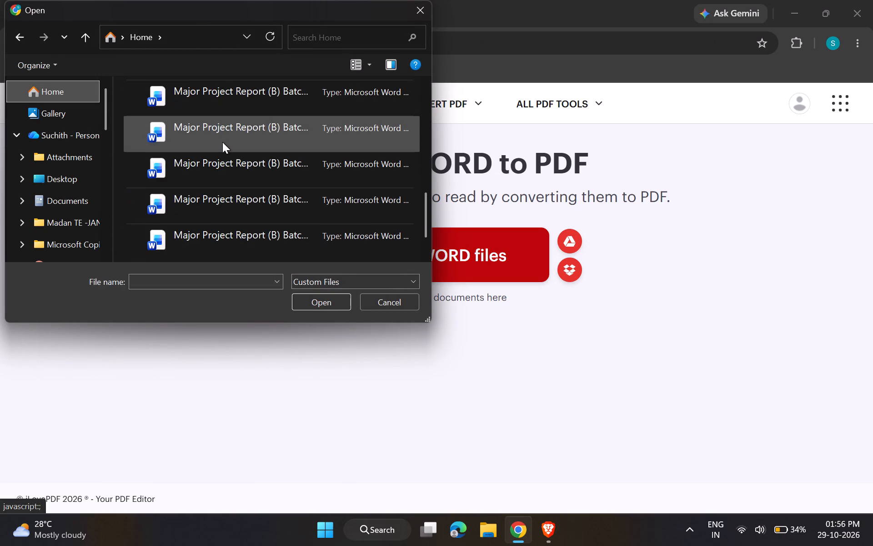
scroll(222, 142, "down", 2)
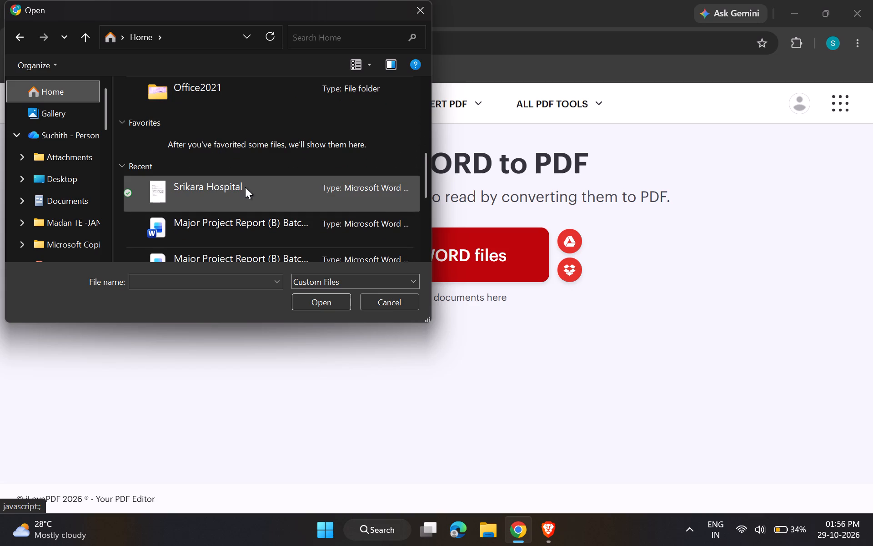
left_click(341, 35)
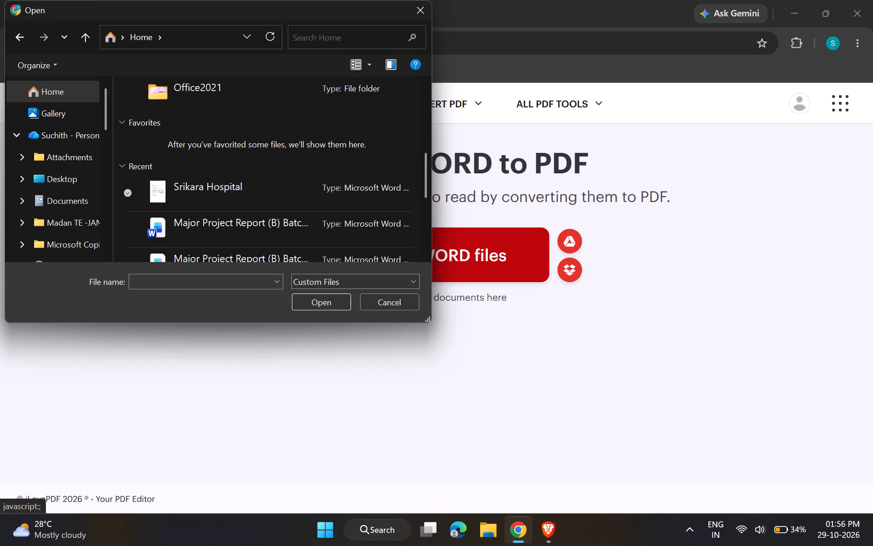
type("si")
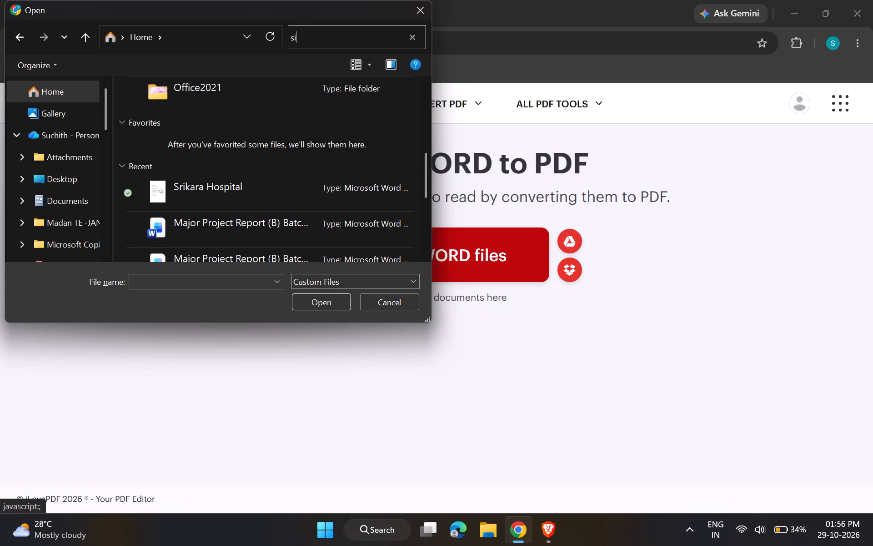
key("BackSpace")
type("ri")
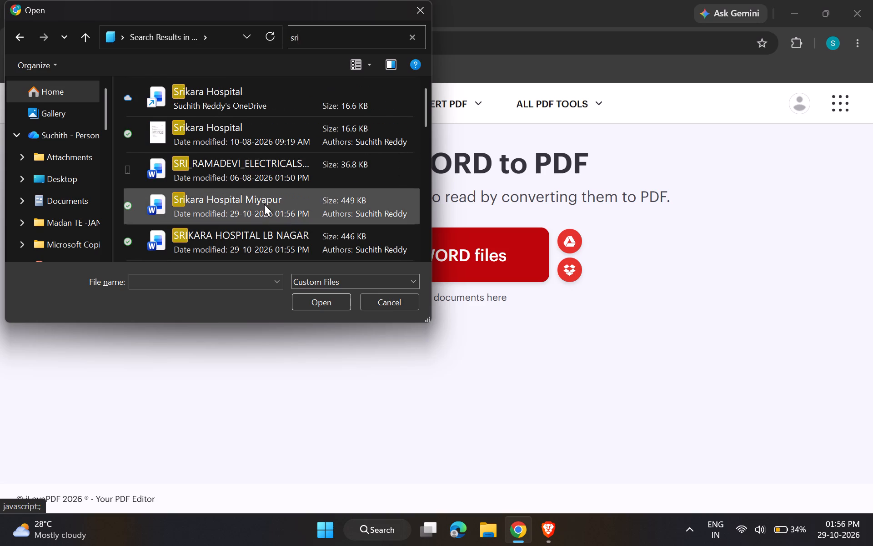
left_click(264, 200)
left_click(327, 299)
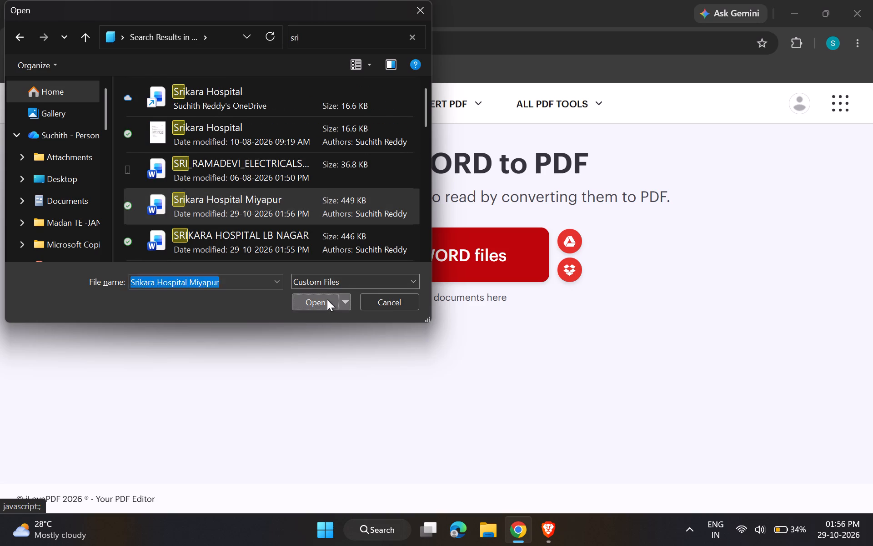
Add the SRIKARA HOSPITAL LB NAGAR document to the conversion by searching the Home location for srikara.
left_click(577, 173)
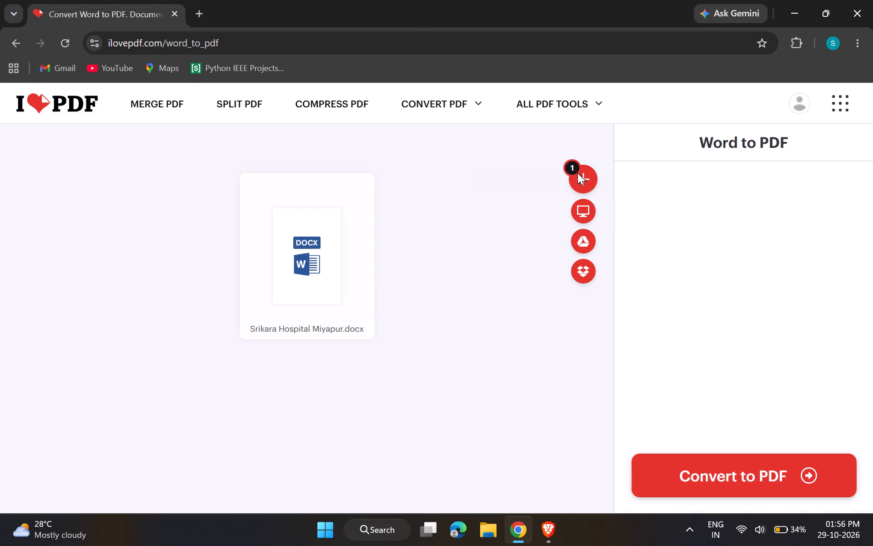
left_click(579, 176)
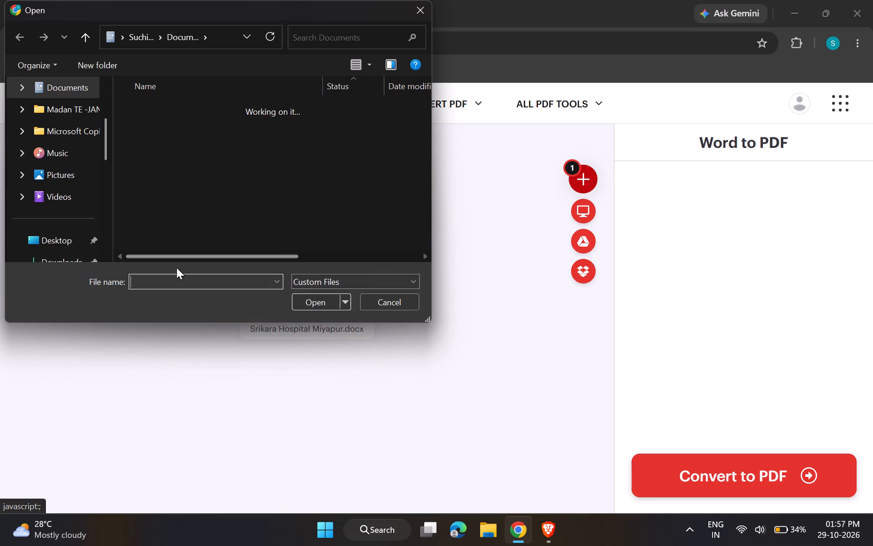
left_click(338, 35)
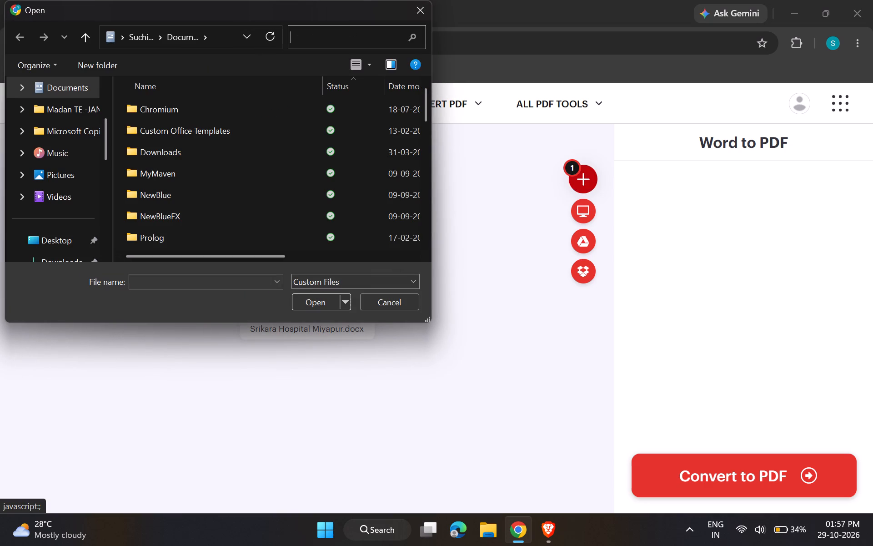
type("srika")
type("ra")
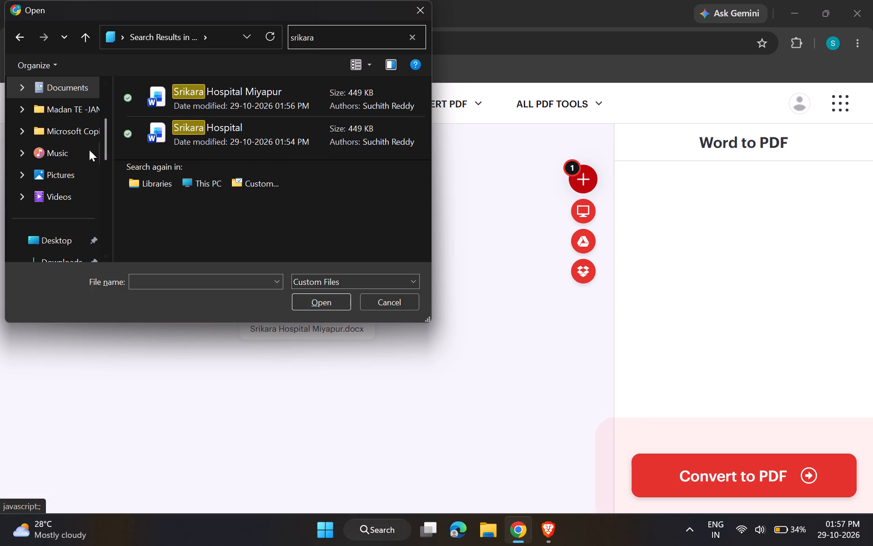
scroll(81, 145, "up", 5)
left_click(76, 84)
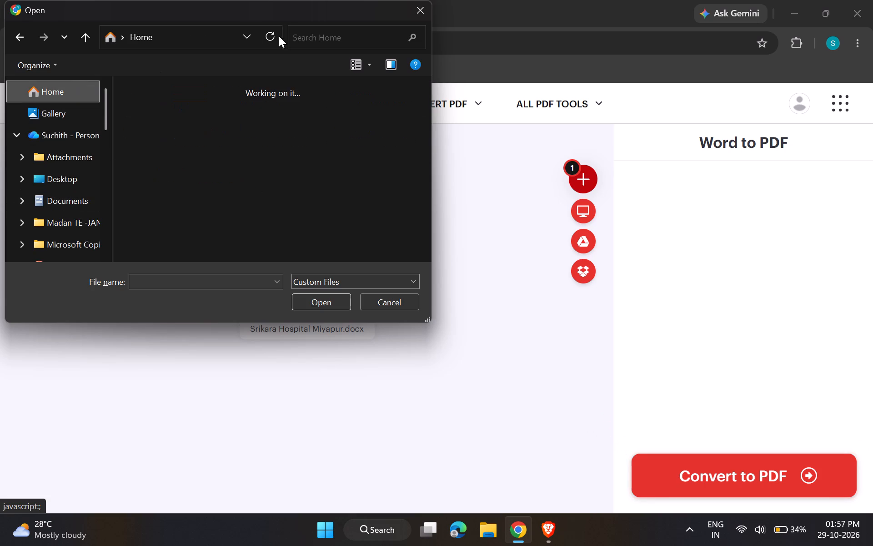
left_click(319, 34)
type("srika")
type("ra")
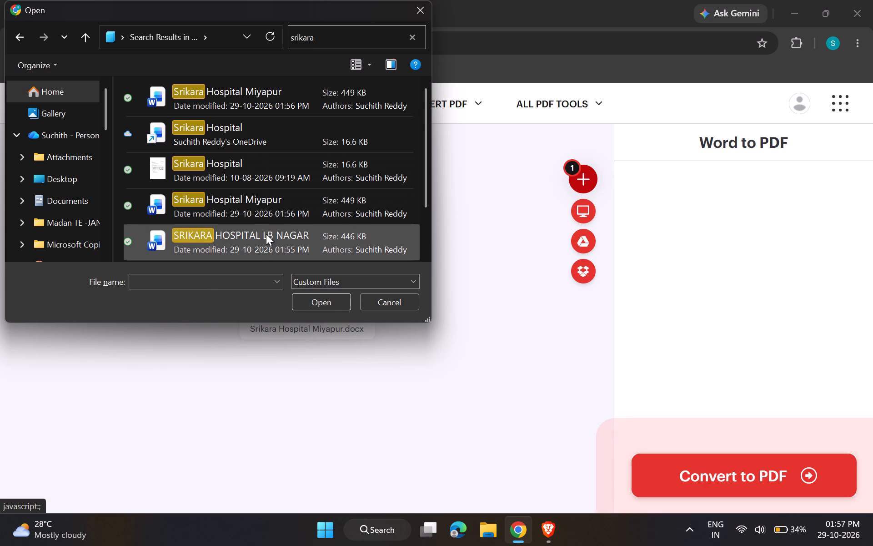
left_click(266, 234)
left_click(311, 303)
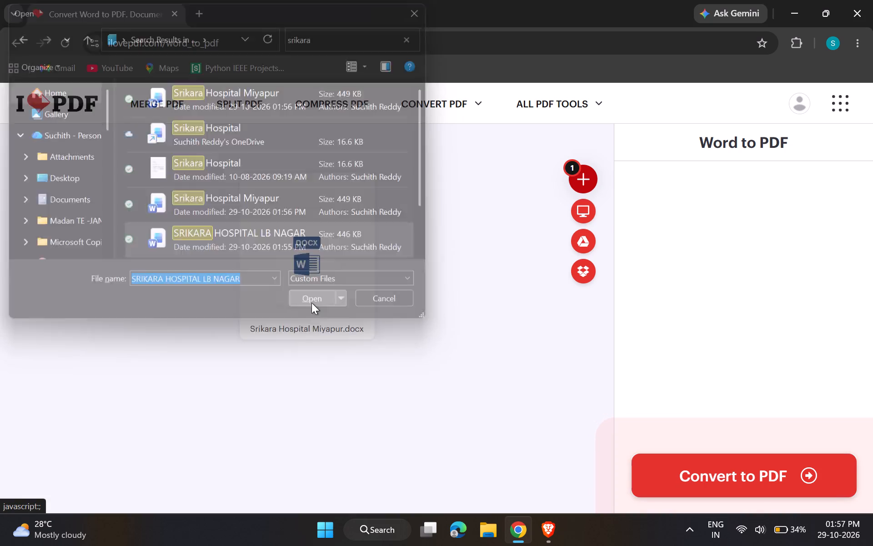
left_click(717, 476)
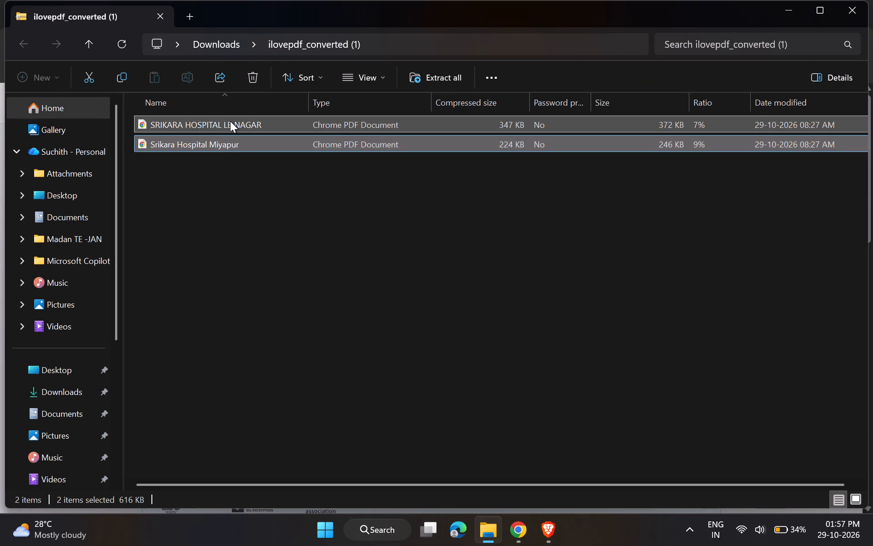
right_click(230, 121)
left_click(294, 279)
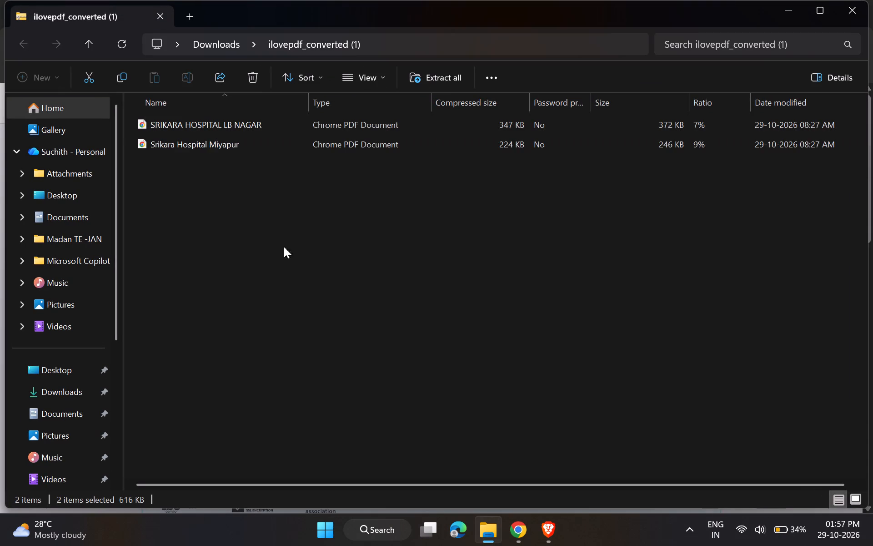
left_click(168, 126)
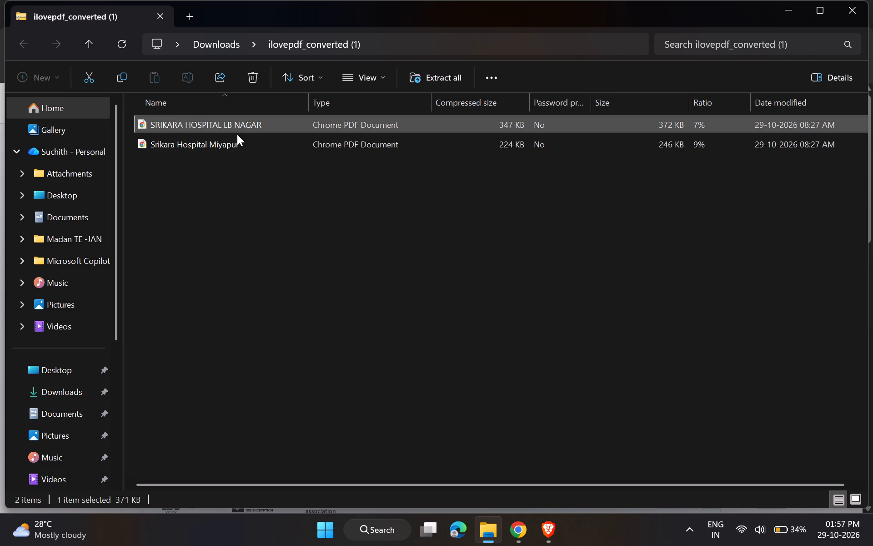
left_click_drag(246, 162, 236, 117)
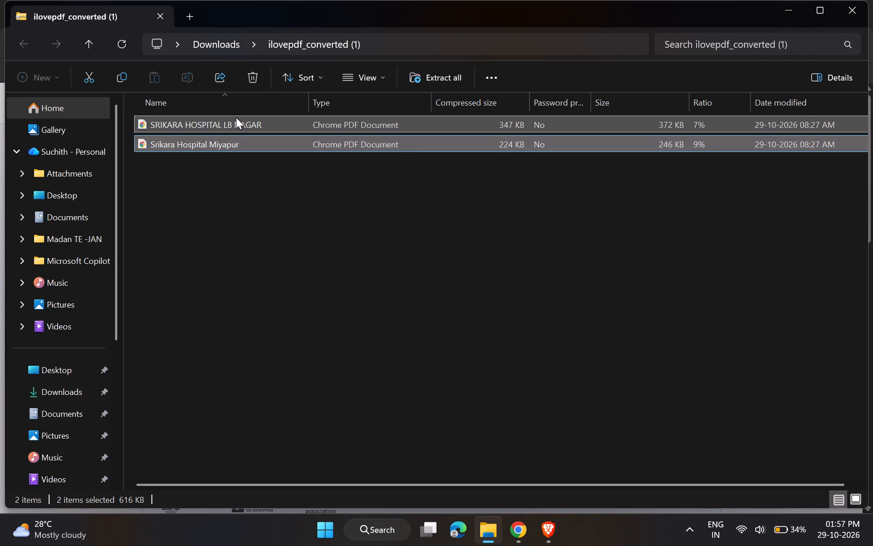
key("ctrl+c")
Find WhatsApp among the installed apps.
left_click(322, 534)
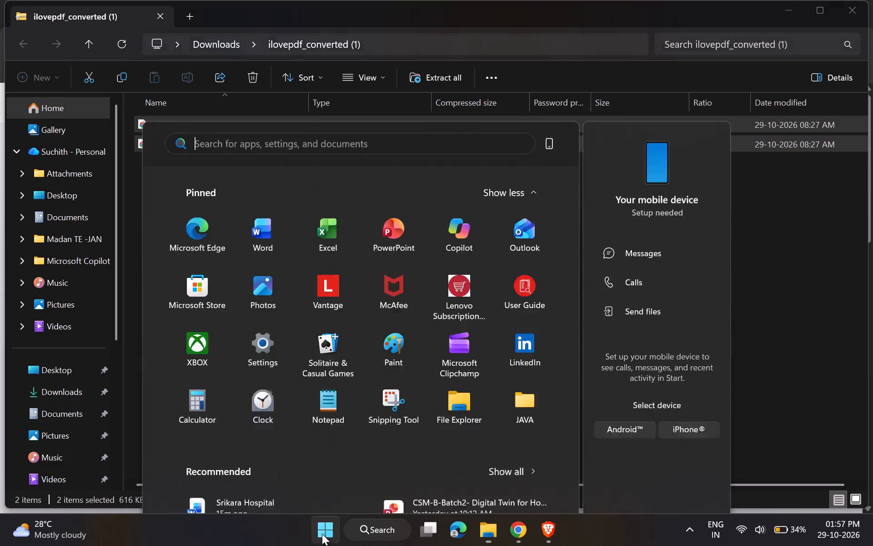
scroll(383, 393, "down", 2)
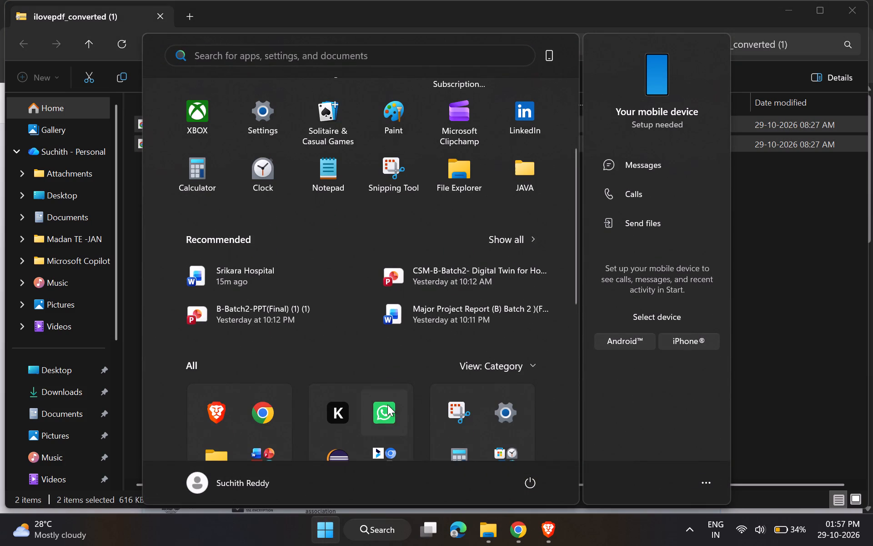
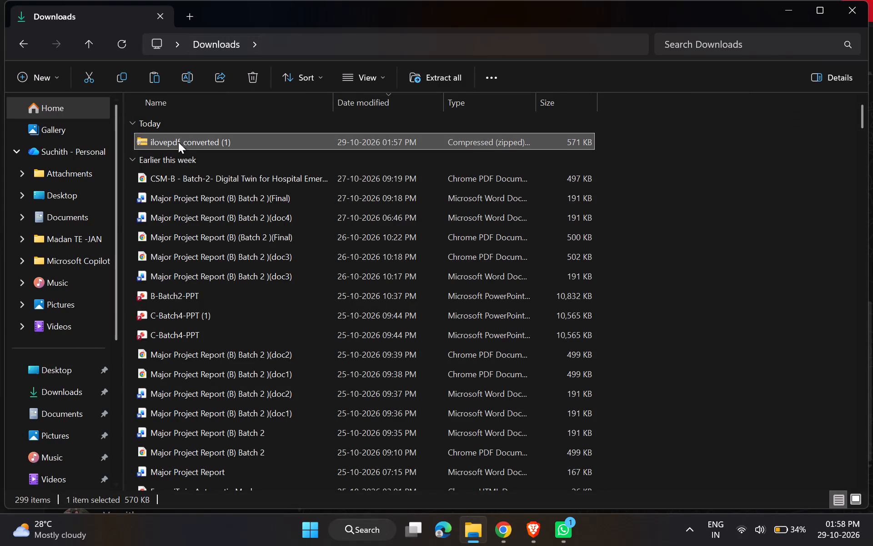
Extract the ilovepdf_converted (1) archive into its own folder within Downloads.
right_click(178, 142)
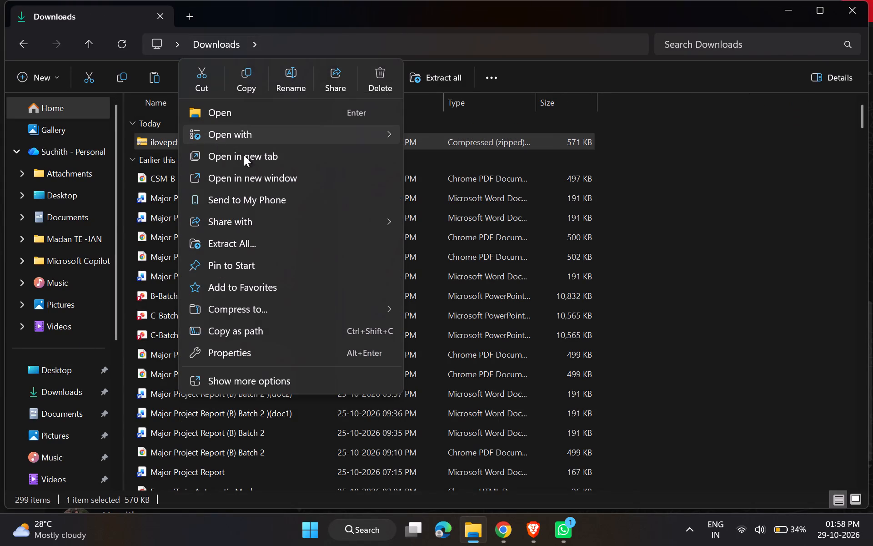
left_click(258, 248)
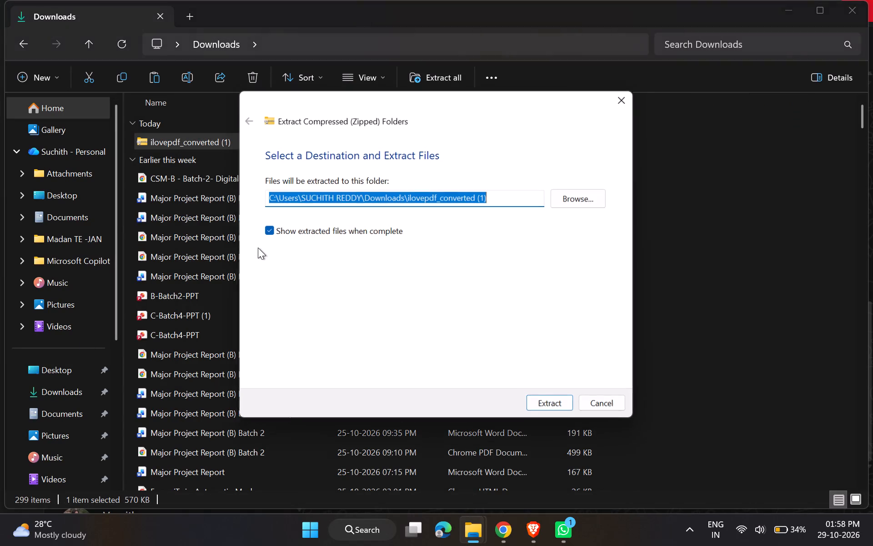
left_click(557, 404)
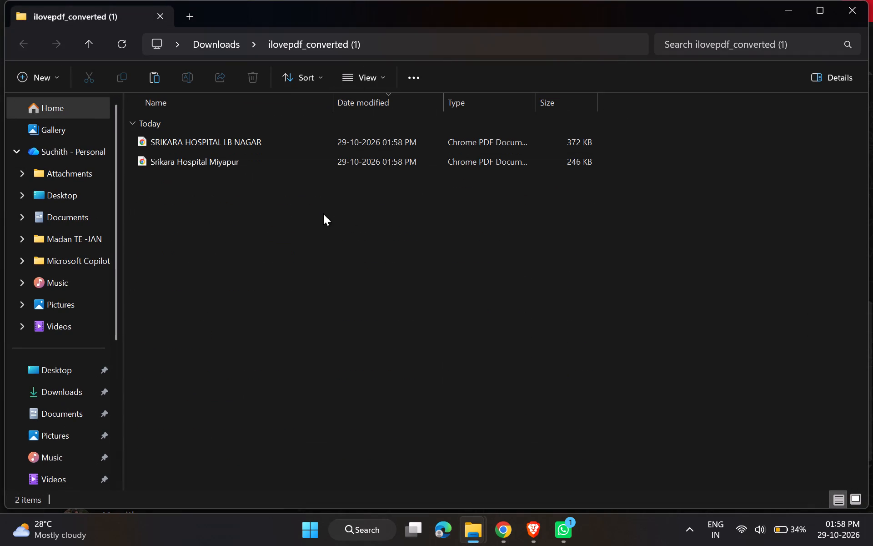
Copy the SRIKARA HOSPITAL LB NAGAR and Srikara Hospital Miyapur PDFs from the extracted folder.
left_click_drag(267, 202, 242, 126)
key("ctrl+c")
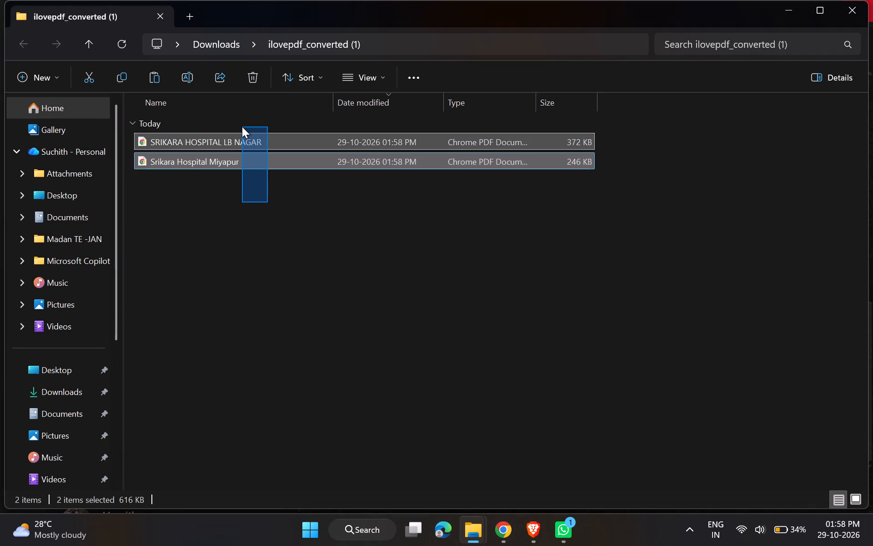